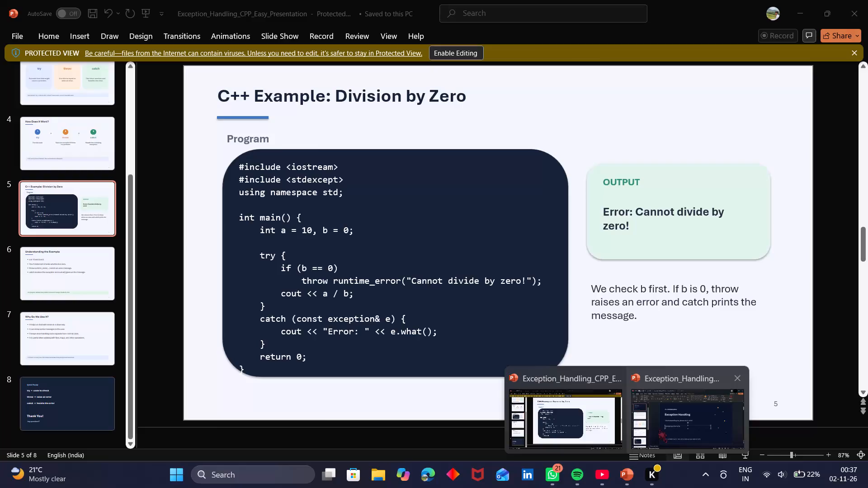
Switch to the other Exception Handling presentation and complete the line under the presenter's name as "Course : BCA 3rd Semester".
left_click(660, 427)
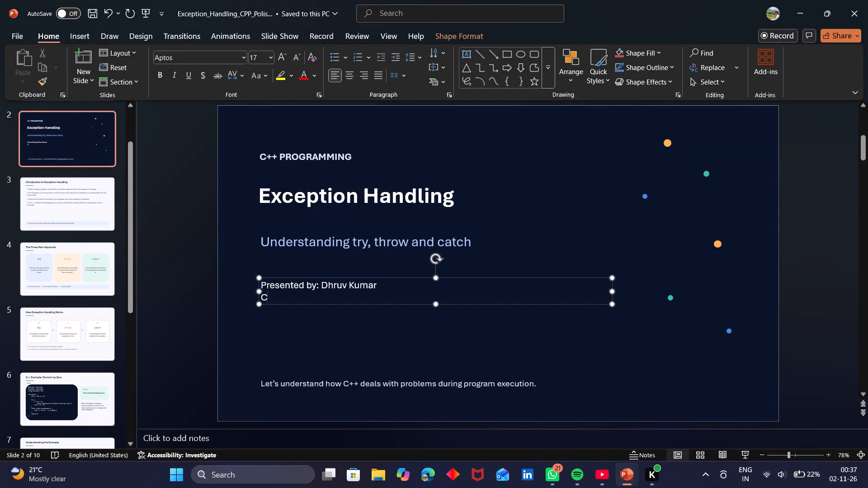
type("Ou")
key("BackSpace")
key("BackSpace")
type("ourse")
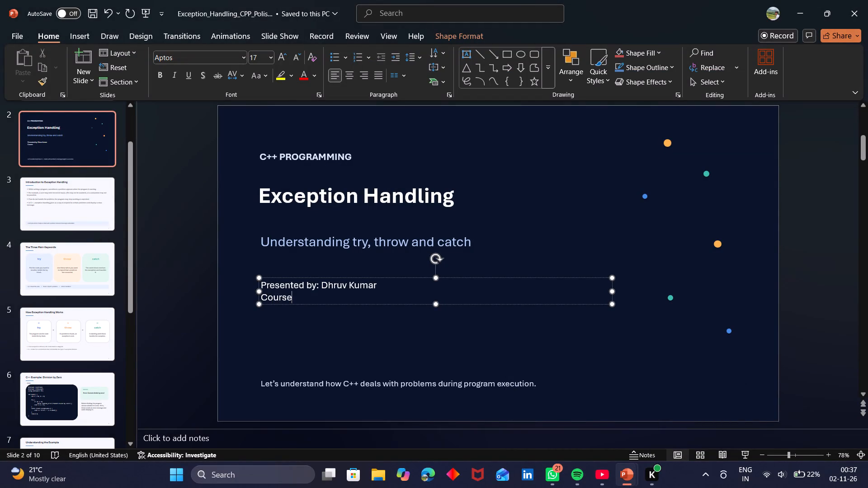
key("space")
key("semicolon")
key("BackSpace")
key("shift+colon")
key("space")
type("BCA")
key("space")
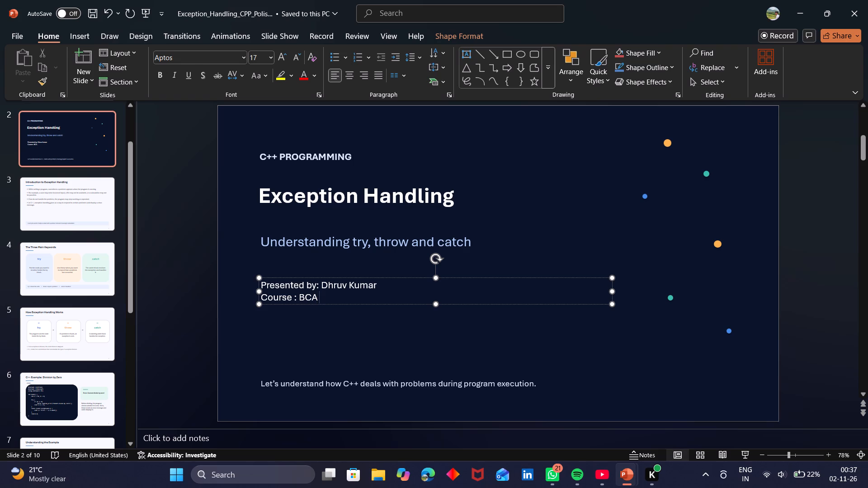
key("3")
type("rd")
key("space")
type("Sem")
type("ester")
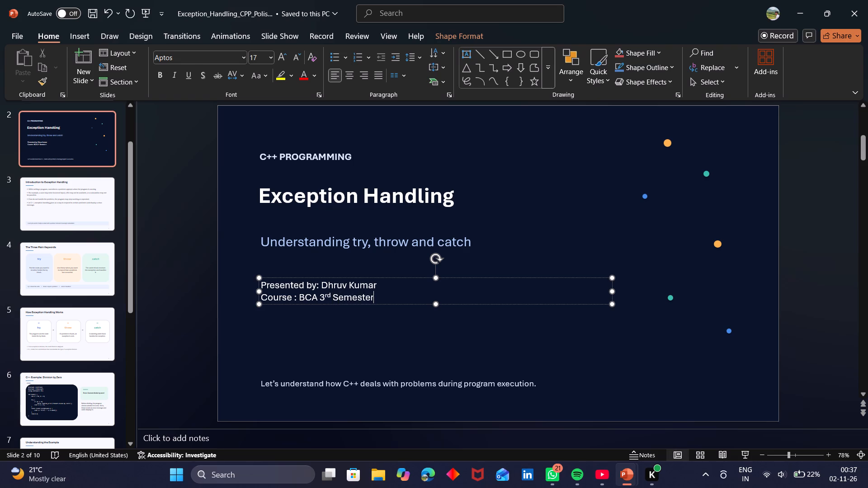
Add a line below the course on slide 2 reading "Enrollment No. :" followed by the student's enrollment number.
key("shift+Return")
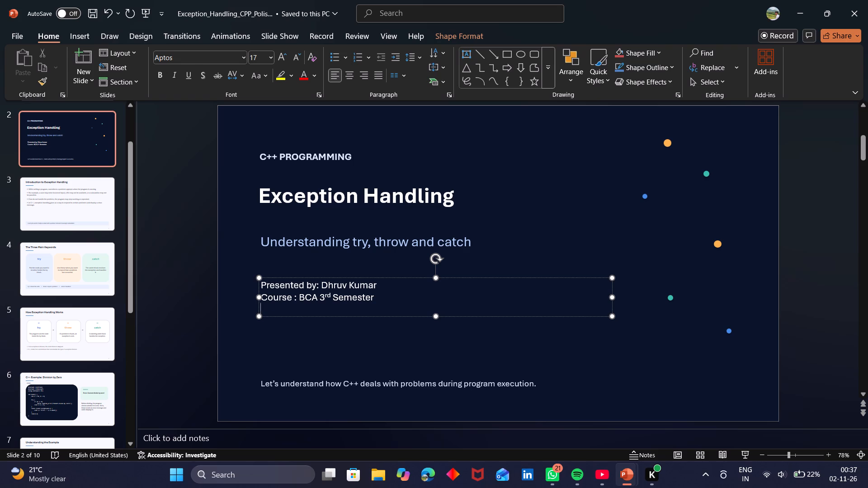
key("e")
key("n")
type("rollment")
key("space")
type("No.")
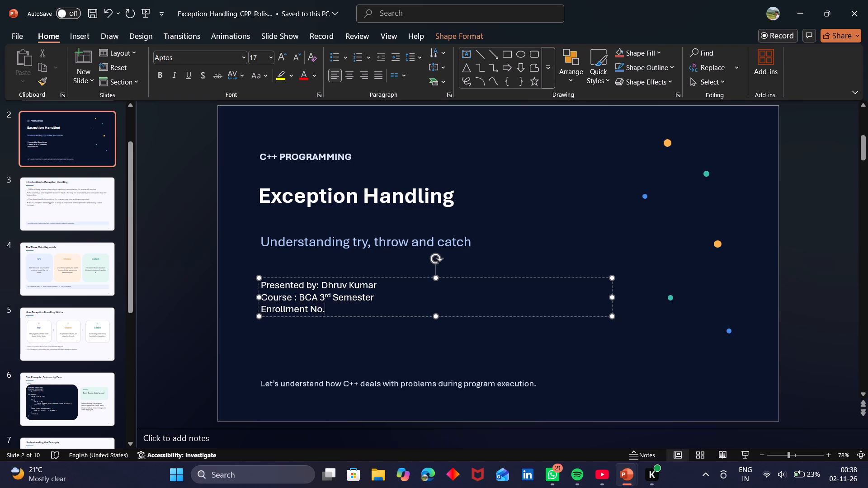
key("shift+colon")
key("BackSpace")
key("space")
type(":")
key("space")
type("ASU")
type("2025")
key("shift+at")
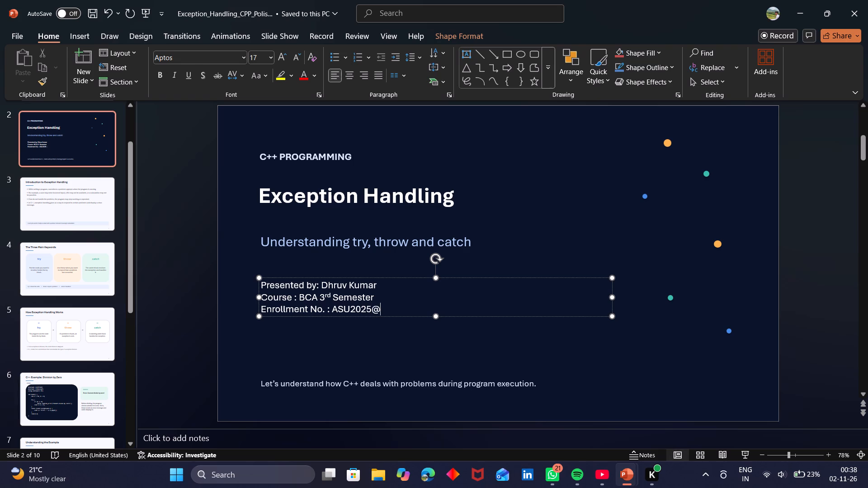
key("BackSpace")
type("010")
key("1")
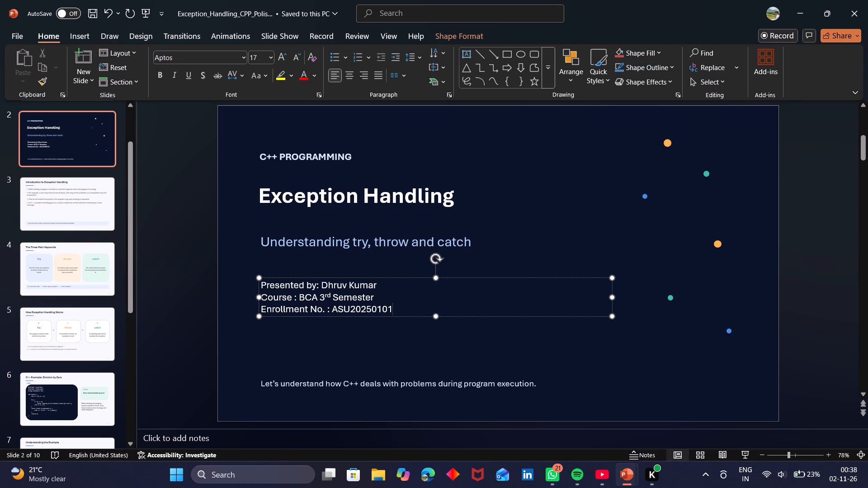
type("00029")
left_click(564, 363)
Colour the slide 3 title "Introduction to Exception Handling" red.
scroll(564, 363, "down", 1)
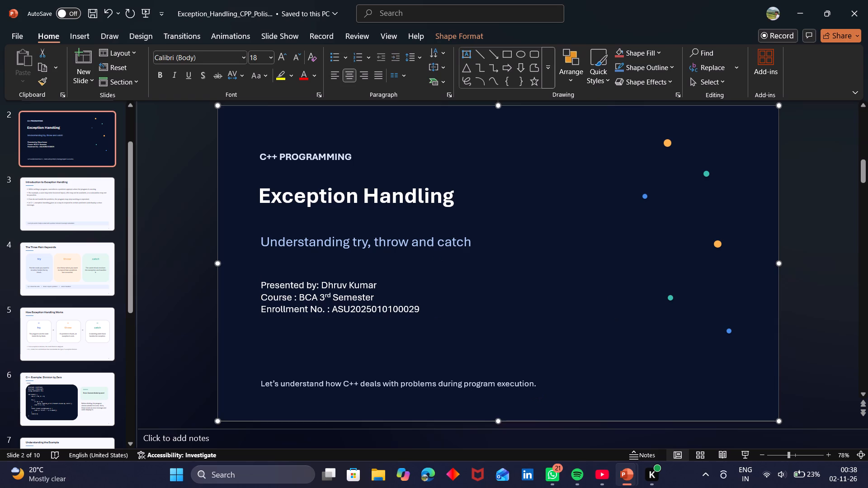
scroll(564, 363, "down", 1)
left_click(99, 202)
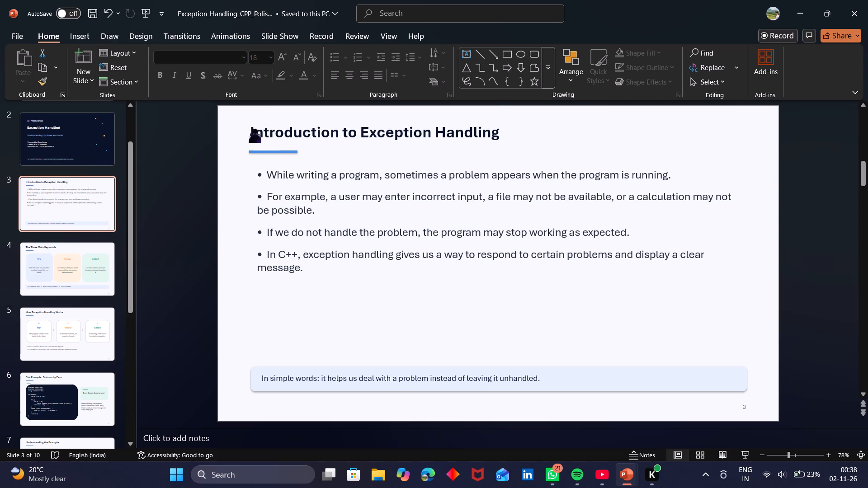
left_click_drag(253, 128, 479, 132)
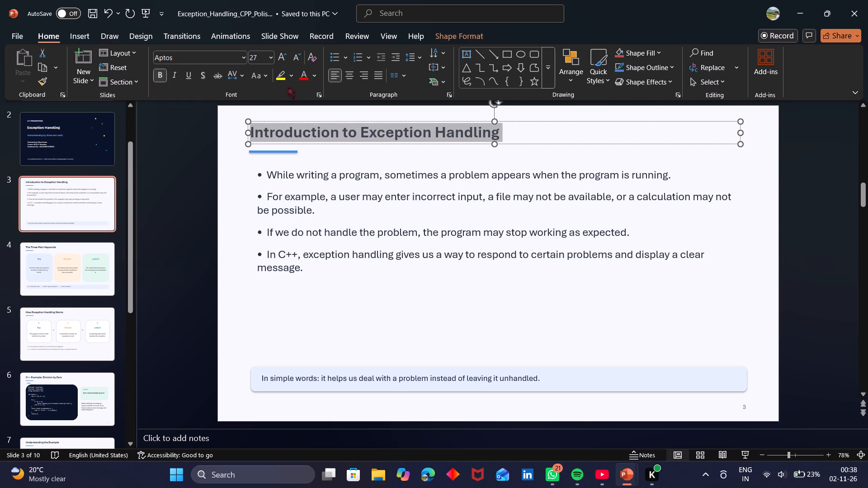
left_click(305, 70)
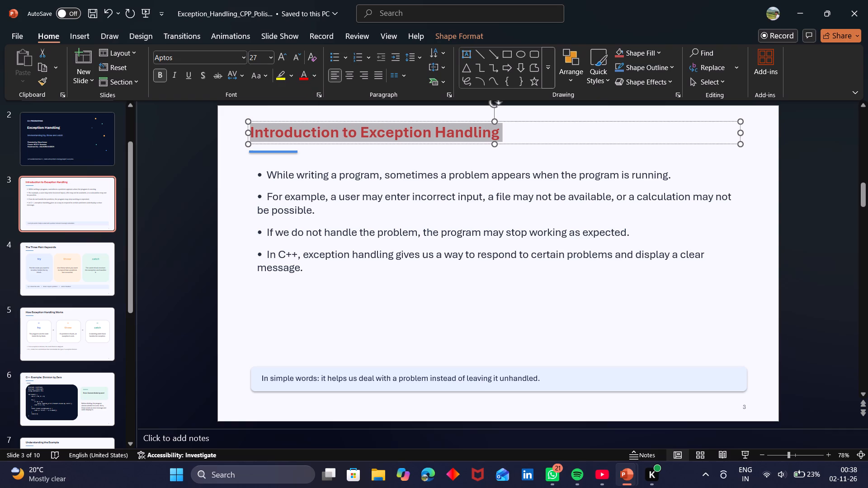
left_click(253, 184)
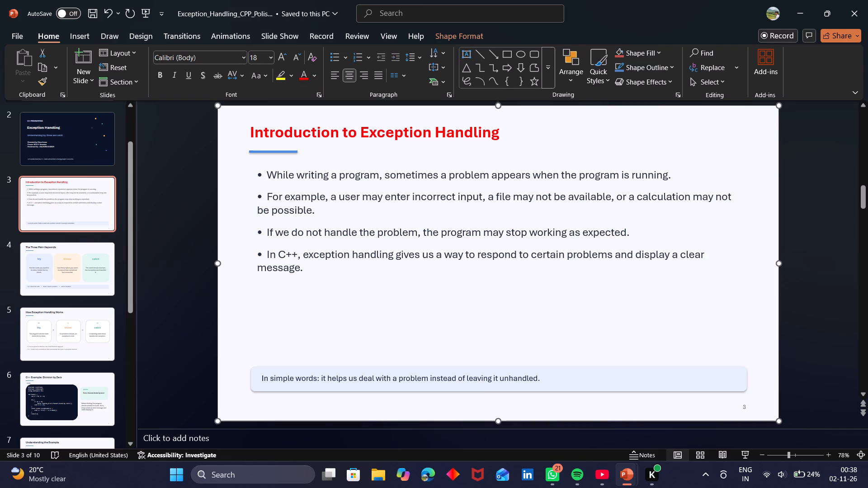
Change the font colour of all four bullet points on slide 3 to a darker shade of the blue theme colour.
left_click_drag(263, 170, 364, 183)
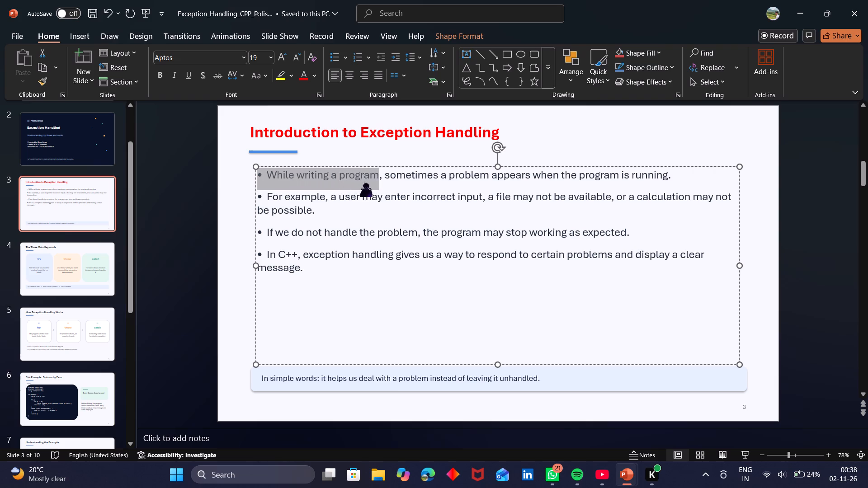
left_click_drag(364, 183, 663, 221)
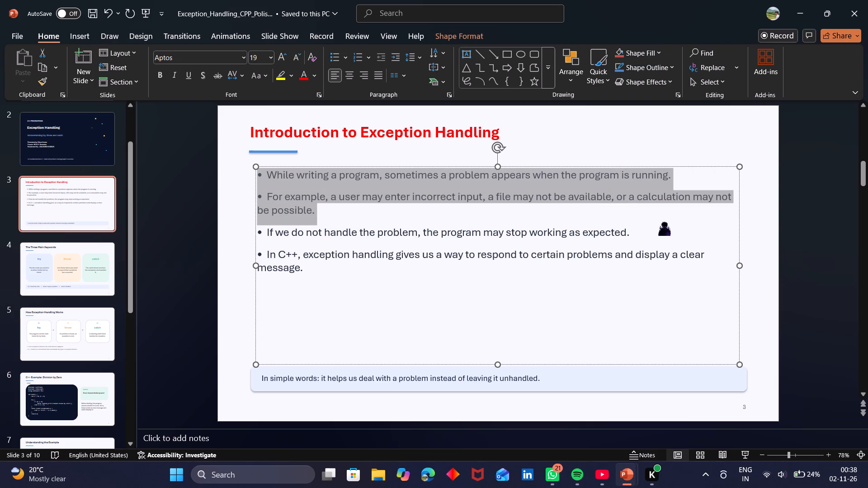
left_click_drag(663, 221, 704, 270)
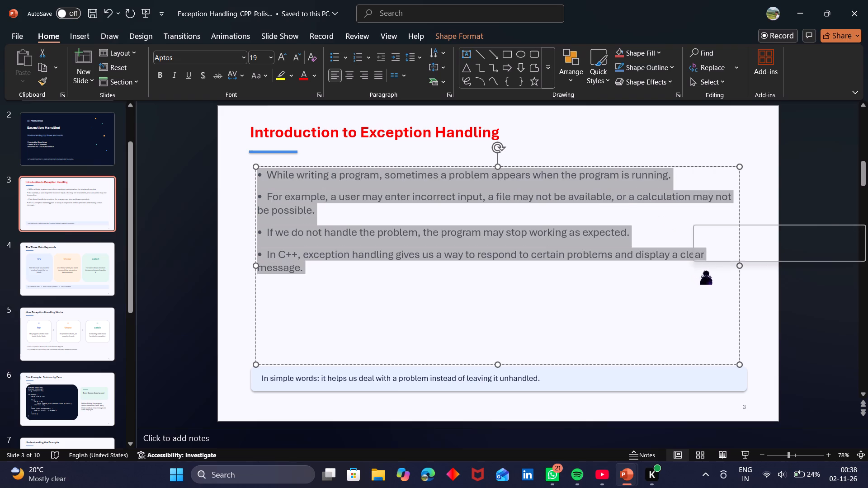
left_click(316, 75)
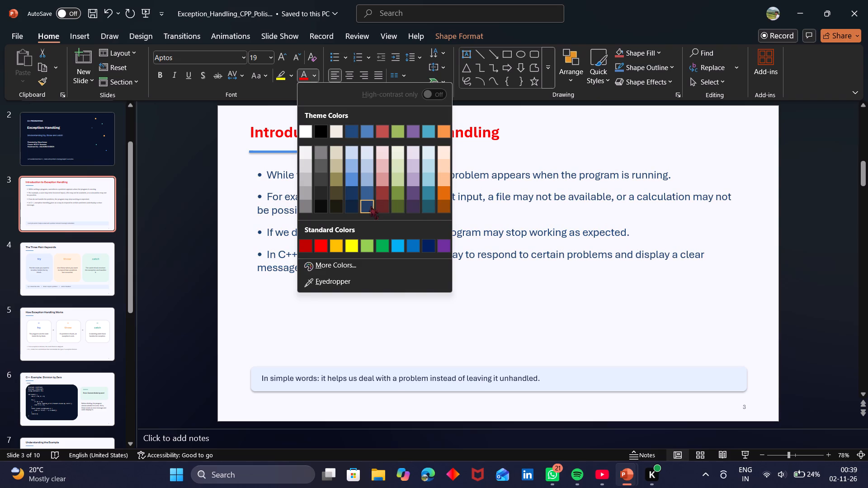
left_click(363, 189)
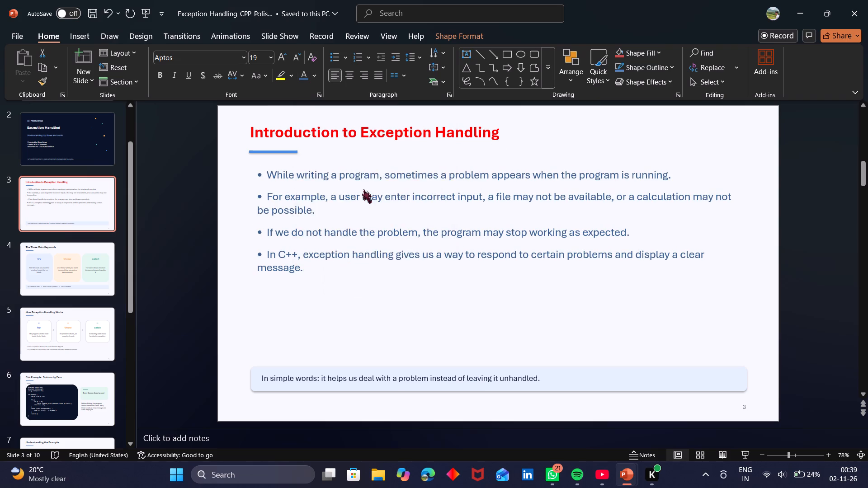
left_click(359, 322)
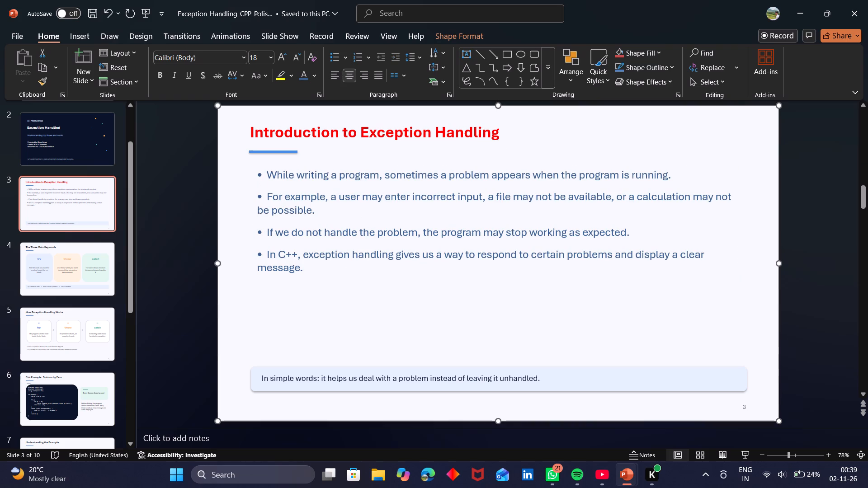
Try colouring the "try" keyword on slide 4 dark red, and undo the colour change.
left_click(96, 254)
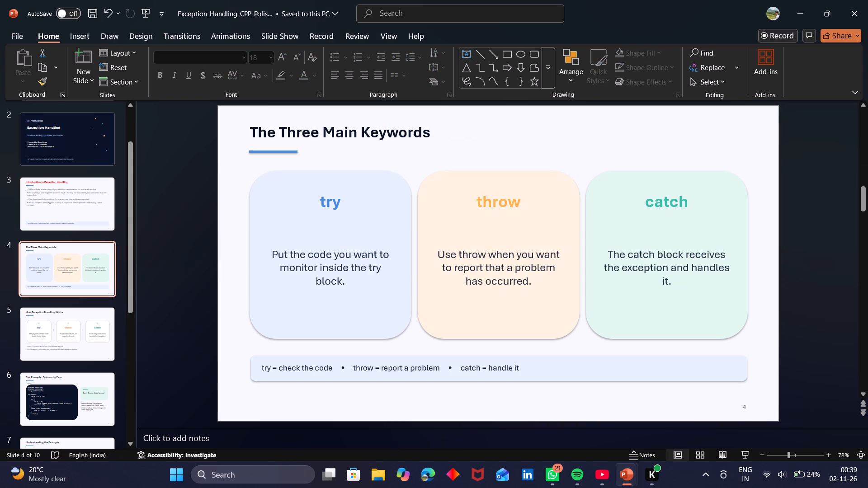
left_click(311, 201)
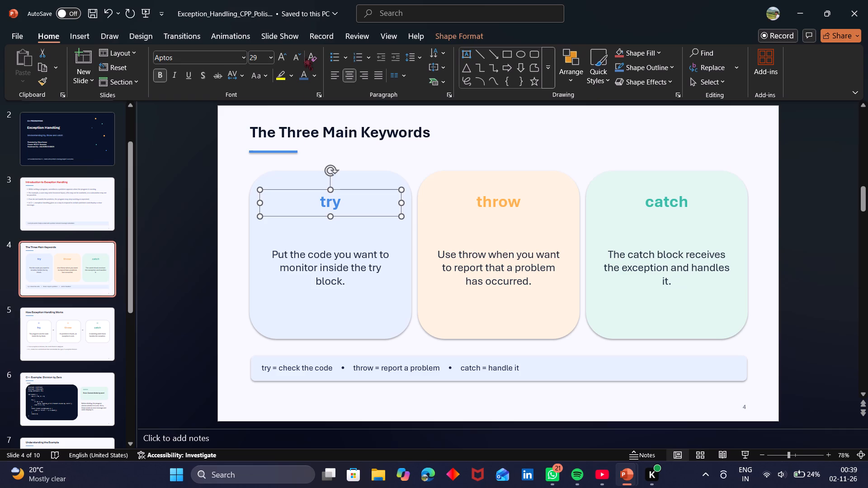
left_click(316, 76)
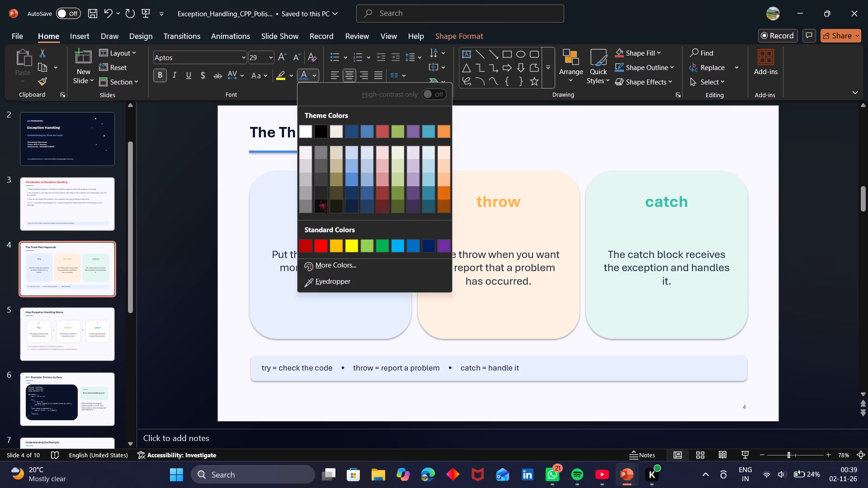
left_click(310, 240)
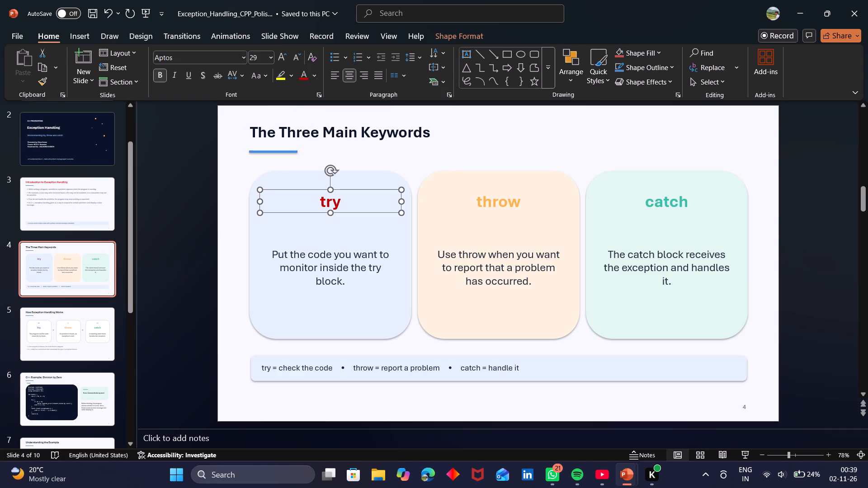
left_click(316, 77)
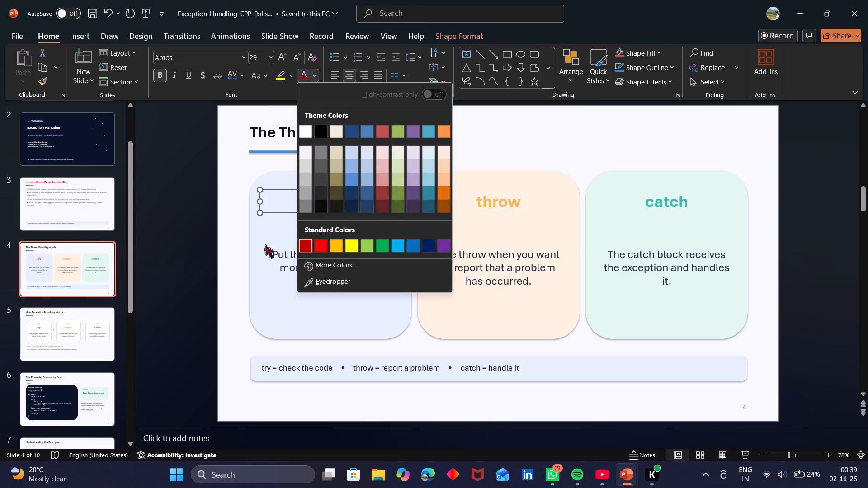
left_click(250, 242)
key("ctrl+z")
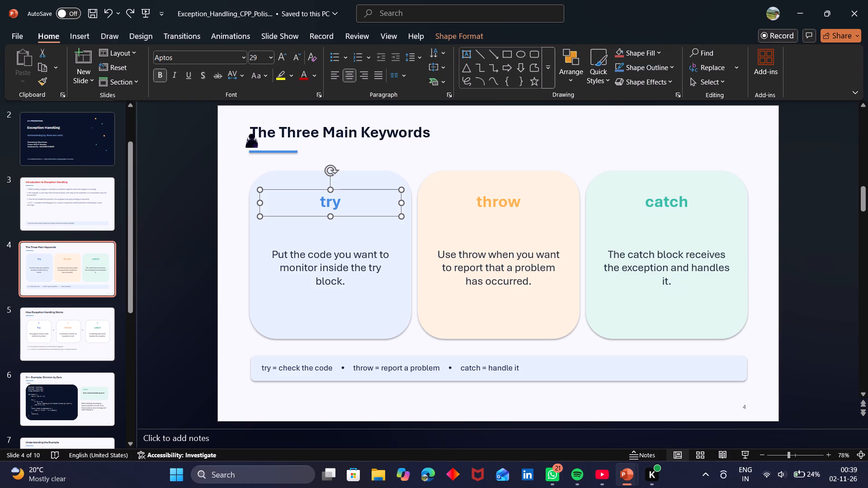
Colour the slide 4 title "The Three Main Keywords" dark red.
left_click_drag(250, 133, 443, 154)
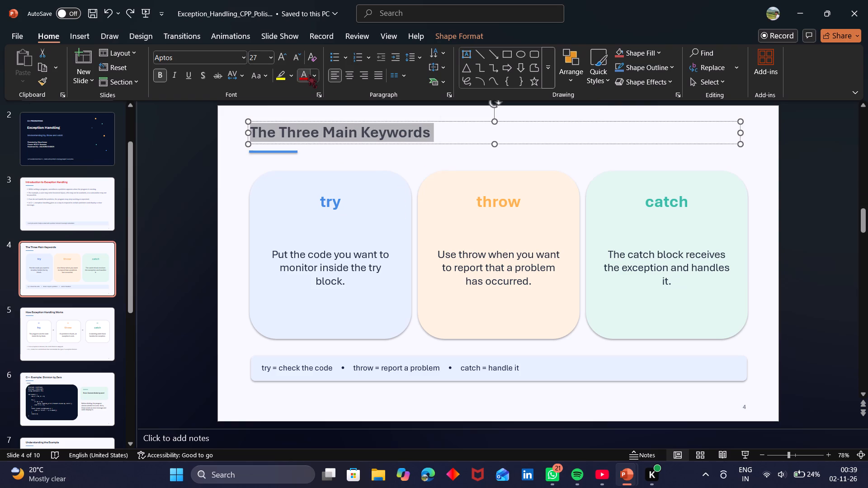
left_click(308, 75)
left_click(240, 178)
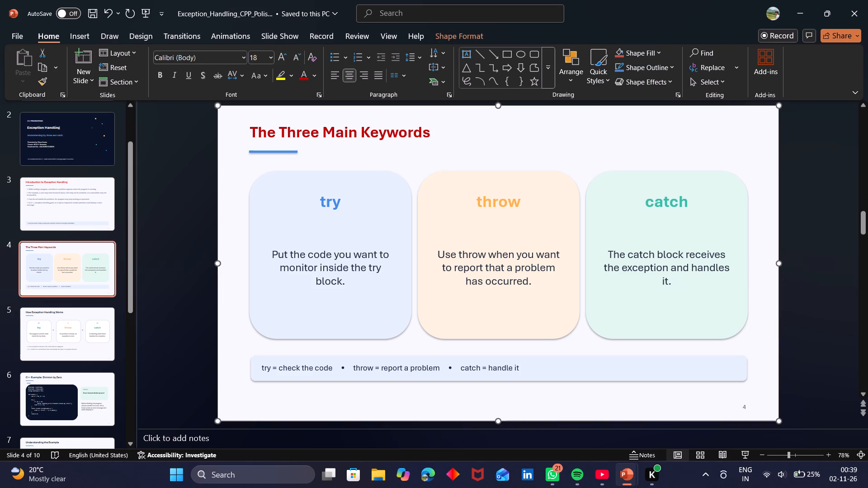
Colour the whole slide 5 title "How Exception Handling Works" dark red, keeping the background shape in its original position.
left_click(77, 331)
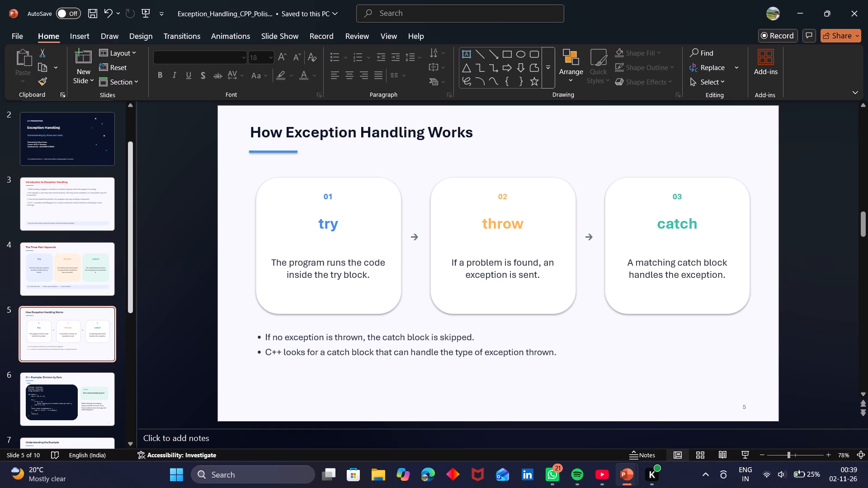
left_click_drag(246, 138, 313, 140)
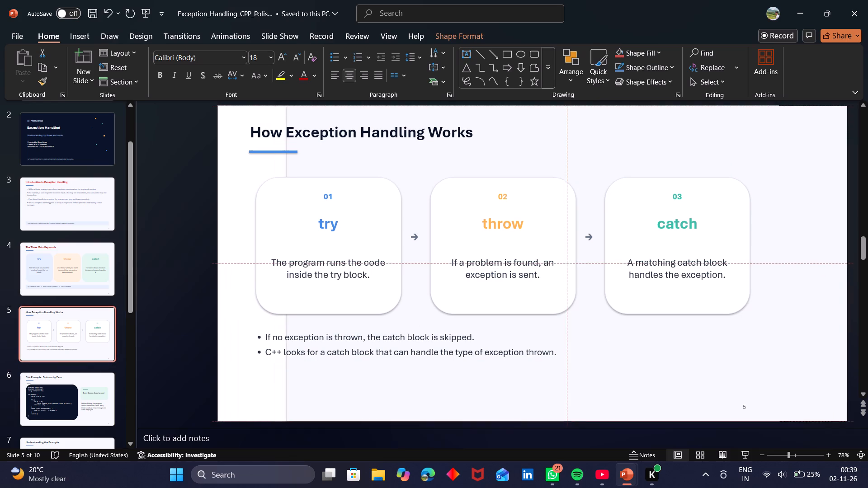
left_click_drag(313, 140, 290, 142)
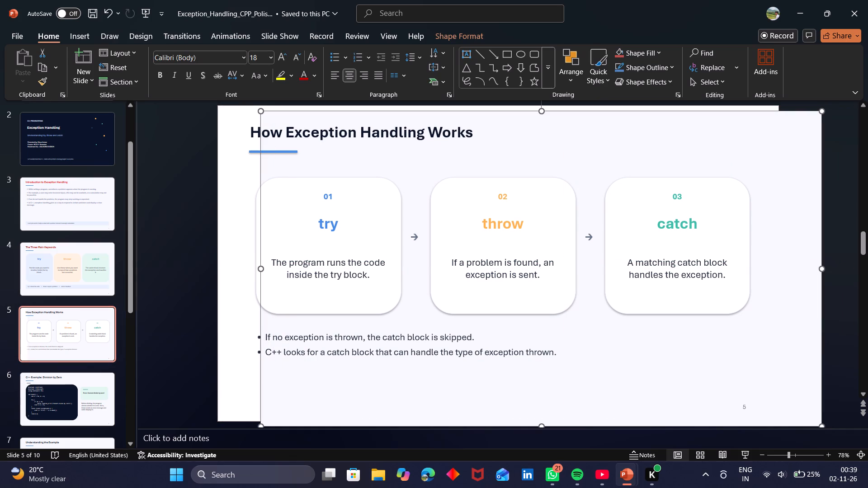
key("ctrl+z")
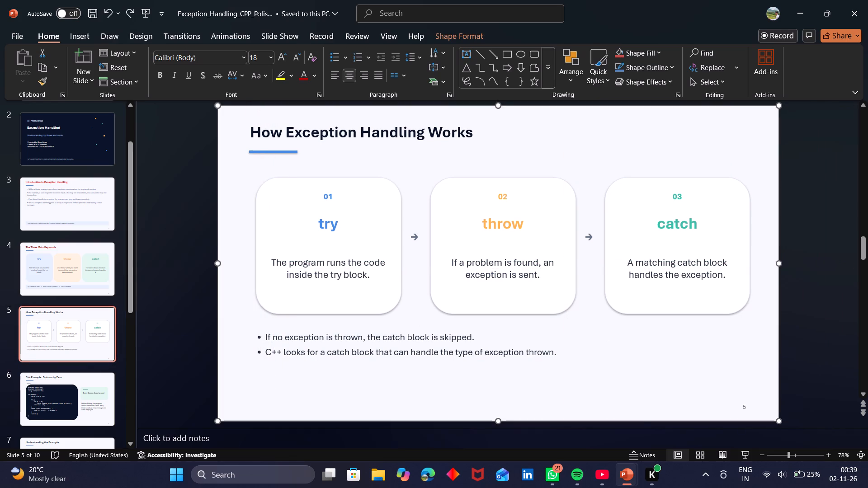
left_click(252, 136)
left_click_drag(252, 136, 377, 136)
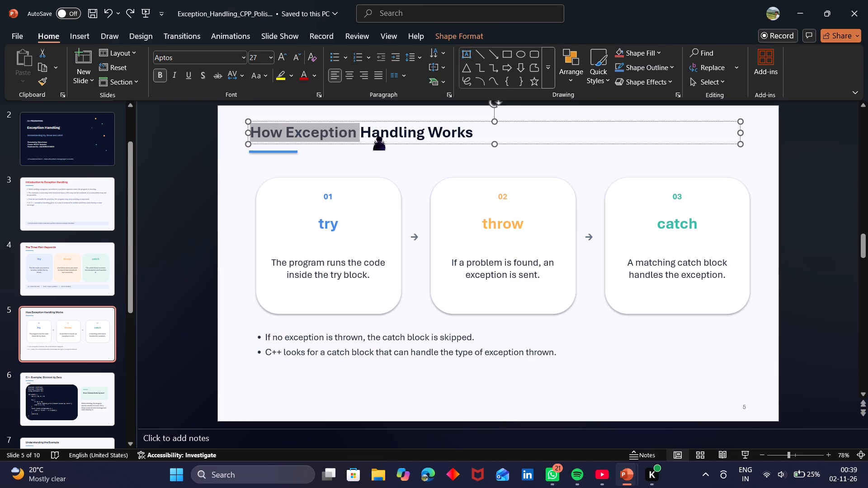
left_click_drag(377, 136, 459, 142)
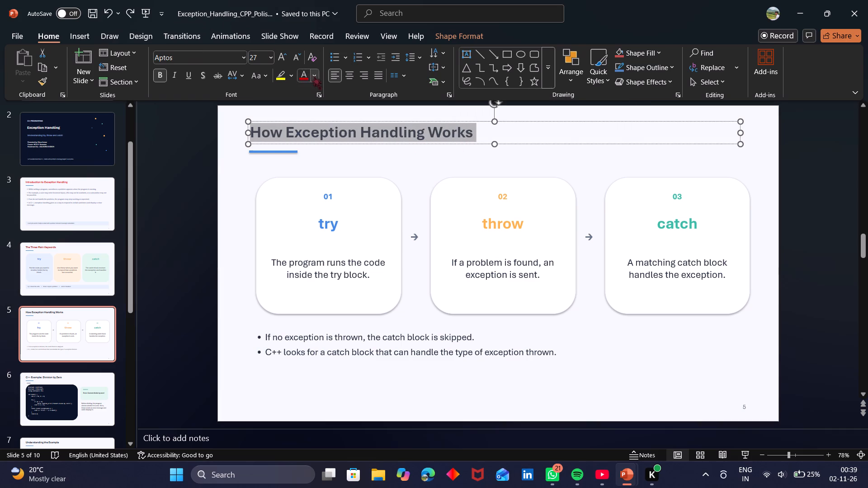
left_click(307, 74)
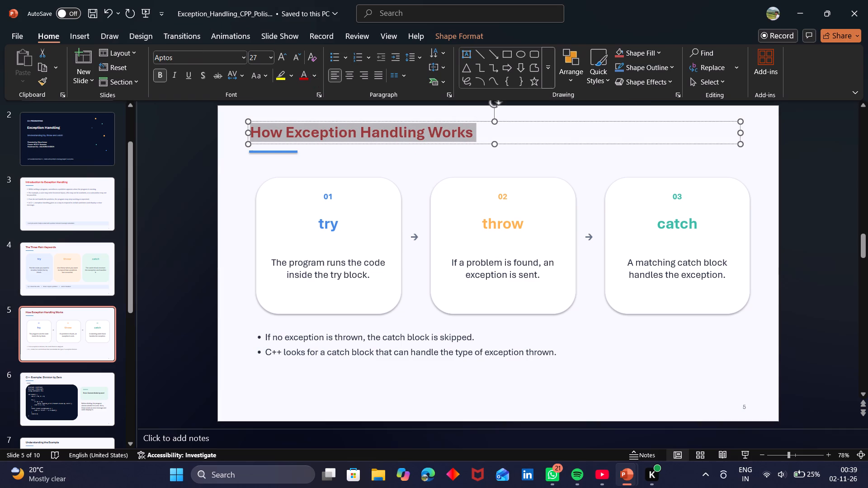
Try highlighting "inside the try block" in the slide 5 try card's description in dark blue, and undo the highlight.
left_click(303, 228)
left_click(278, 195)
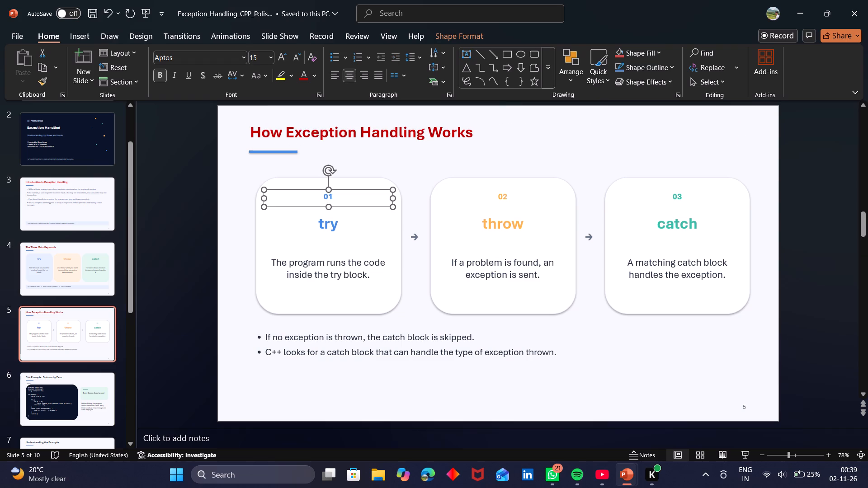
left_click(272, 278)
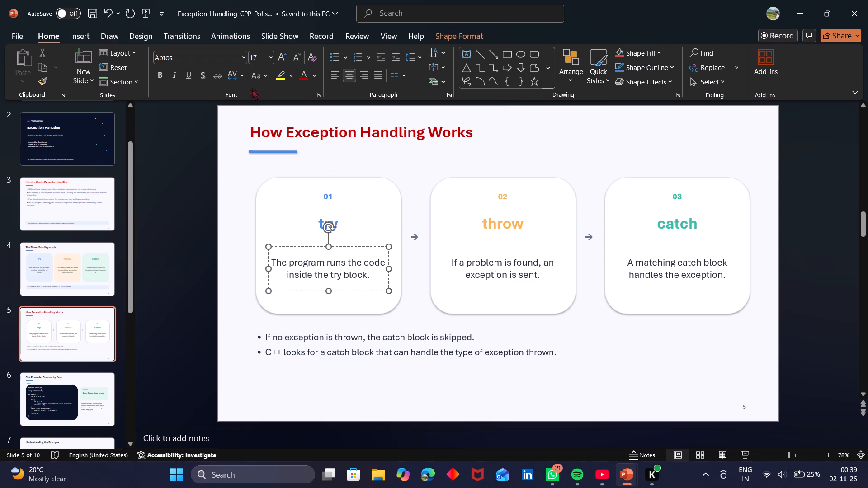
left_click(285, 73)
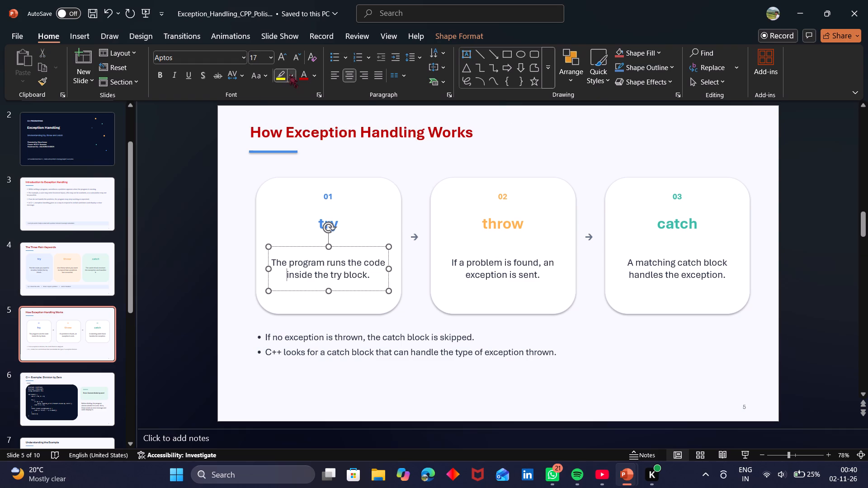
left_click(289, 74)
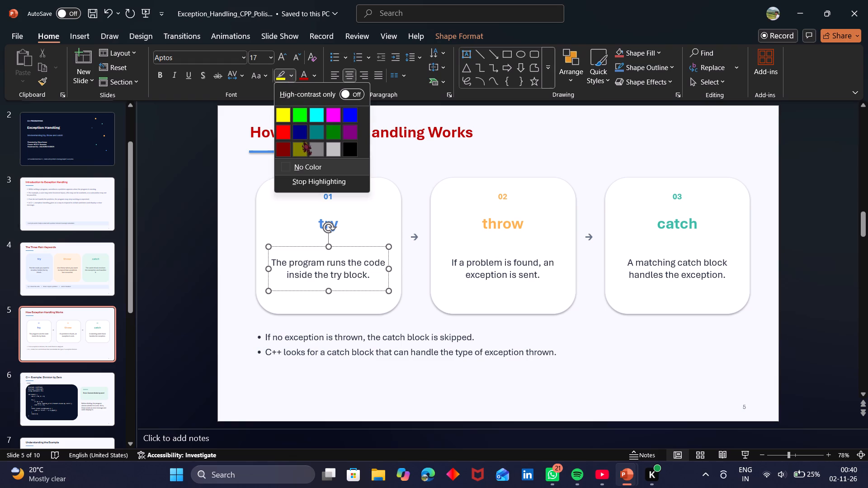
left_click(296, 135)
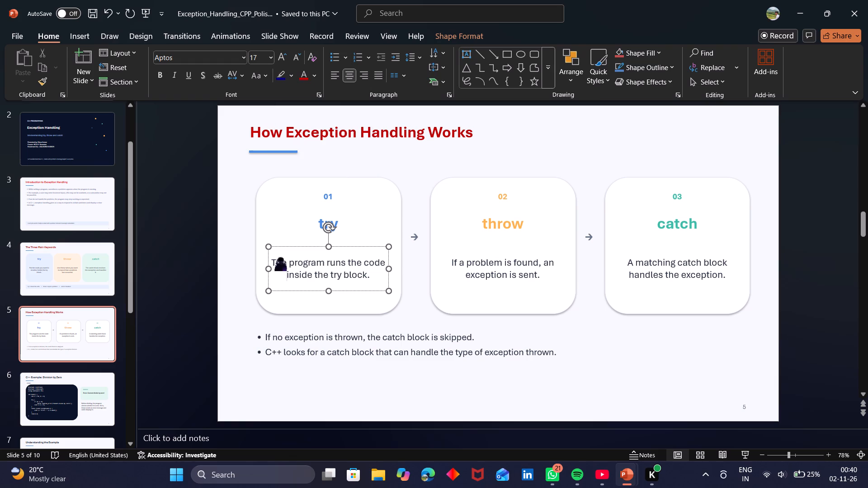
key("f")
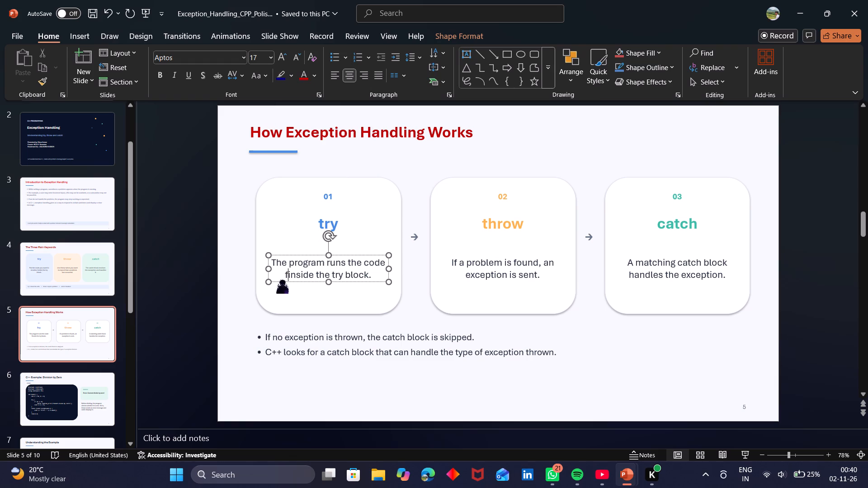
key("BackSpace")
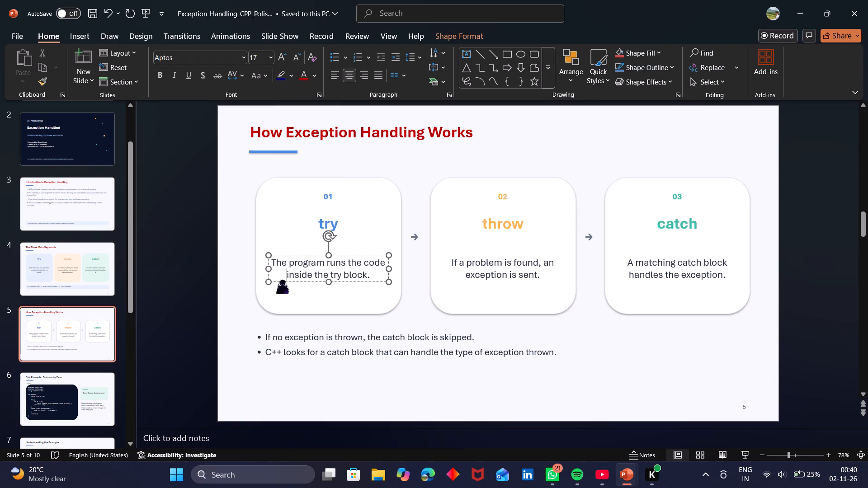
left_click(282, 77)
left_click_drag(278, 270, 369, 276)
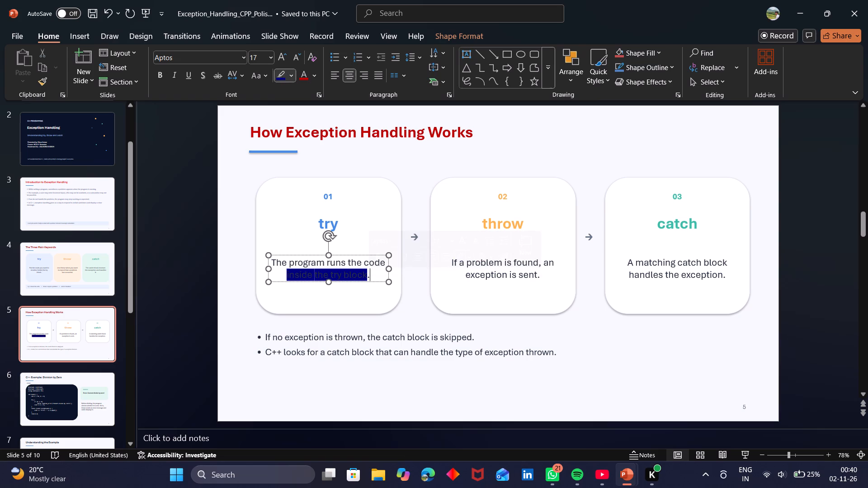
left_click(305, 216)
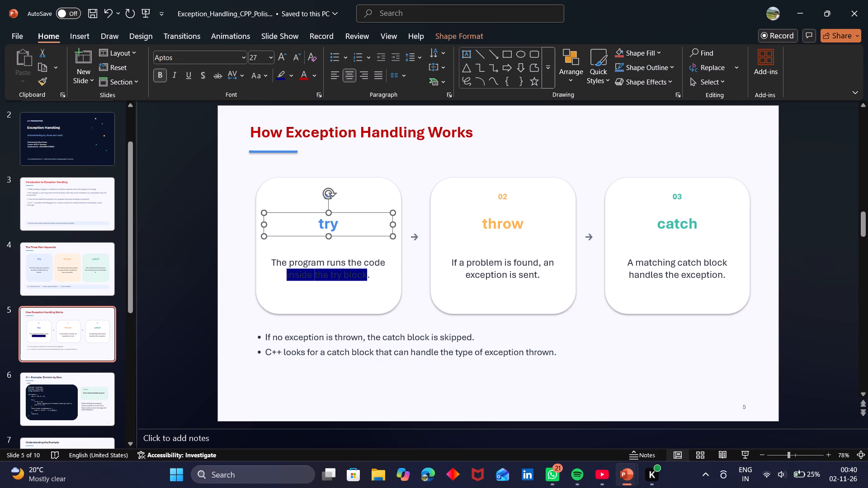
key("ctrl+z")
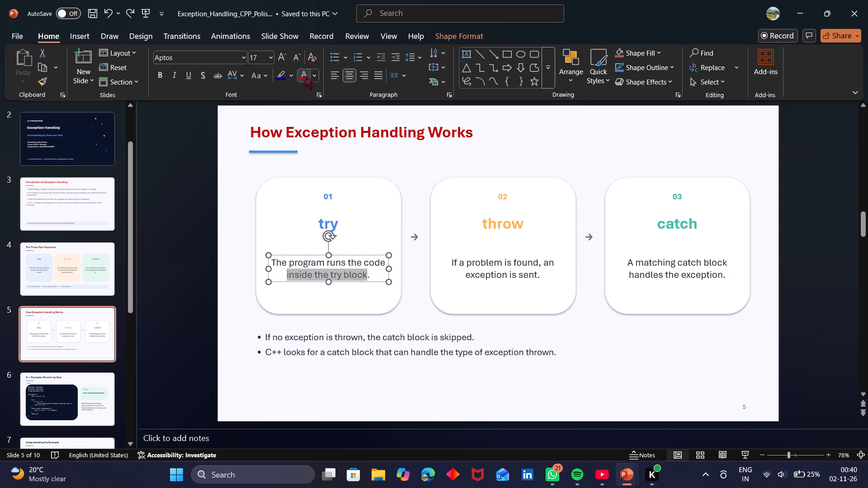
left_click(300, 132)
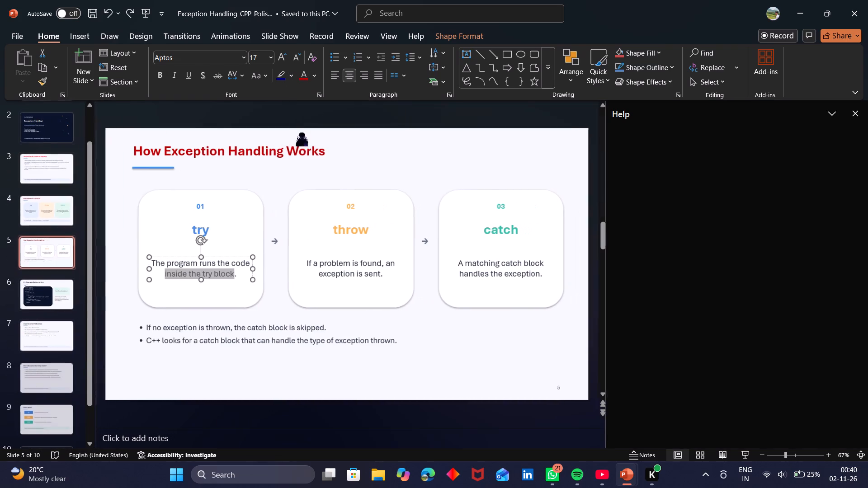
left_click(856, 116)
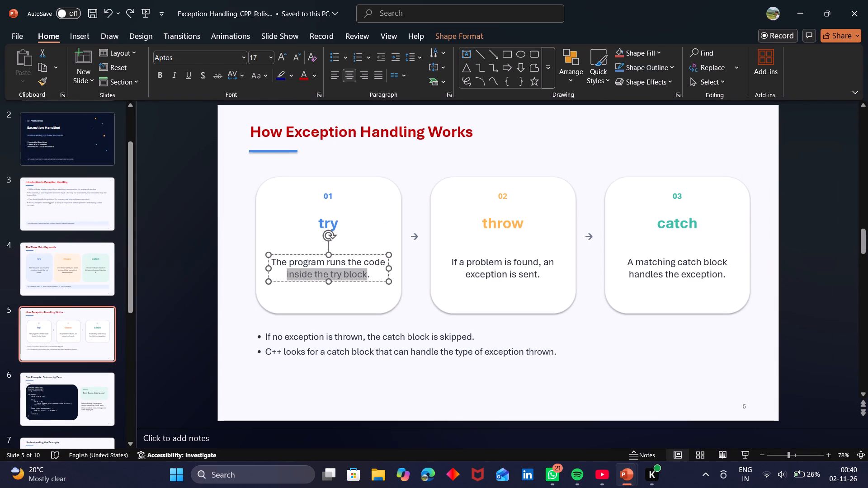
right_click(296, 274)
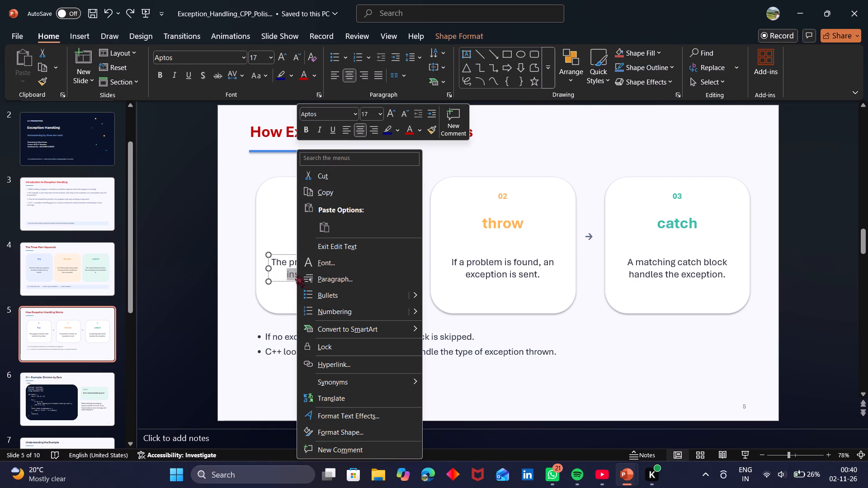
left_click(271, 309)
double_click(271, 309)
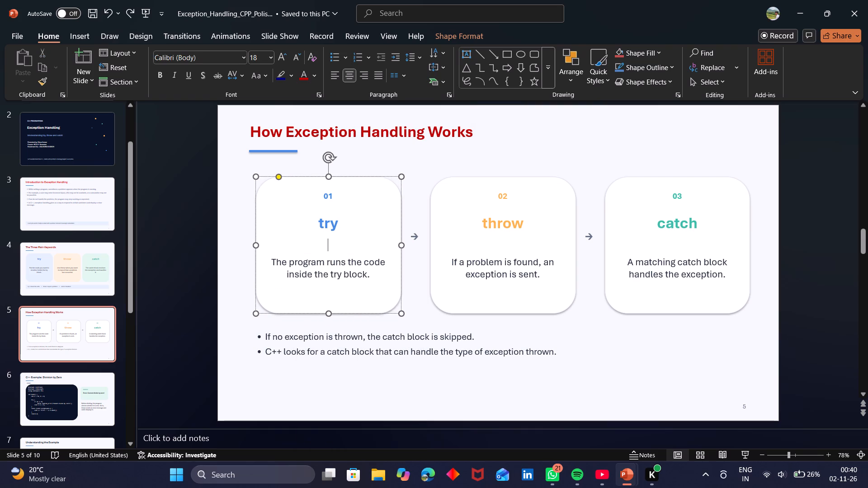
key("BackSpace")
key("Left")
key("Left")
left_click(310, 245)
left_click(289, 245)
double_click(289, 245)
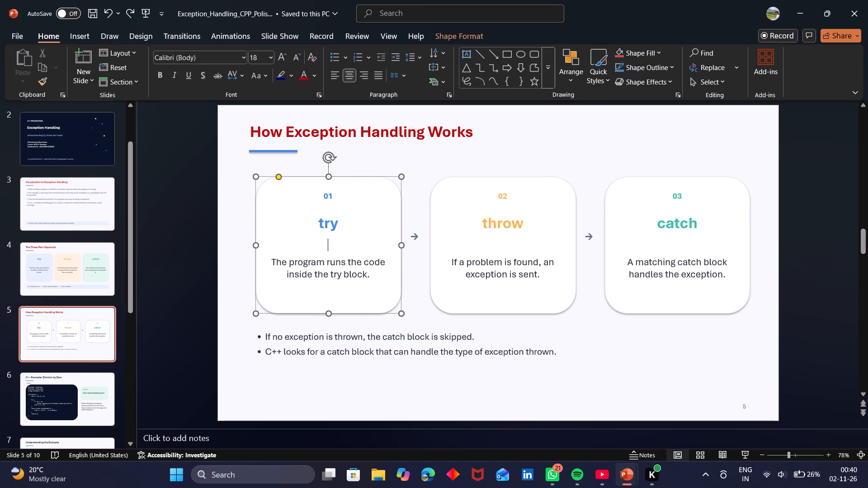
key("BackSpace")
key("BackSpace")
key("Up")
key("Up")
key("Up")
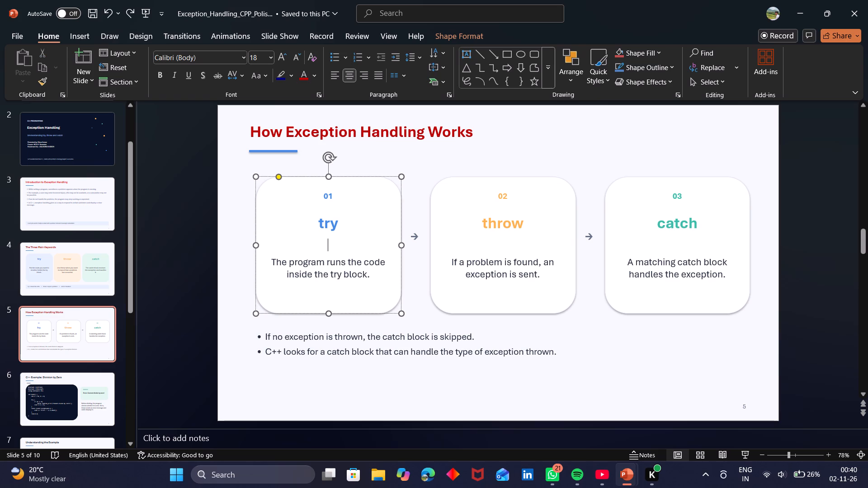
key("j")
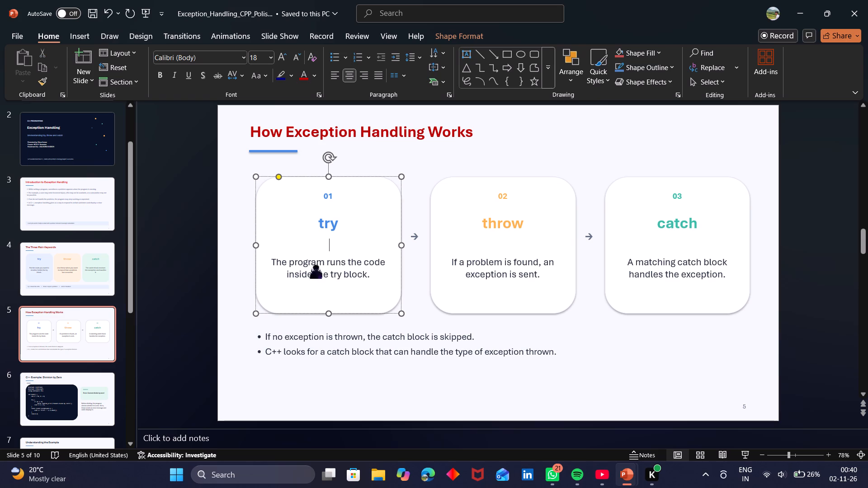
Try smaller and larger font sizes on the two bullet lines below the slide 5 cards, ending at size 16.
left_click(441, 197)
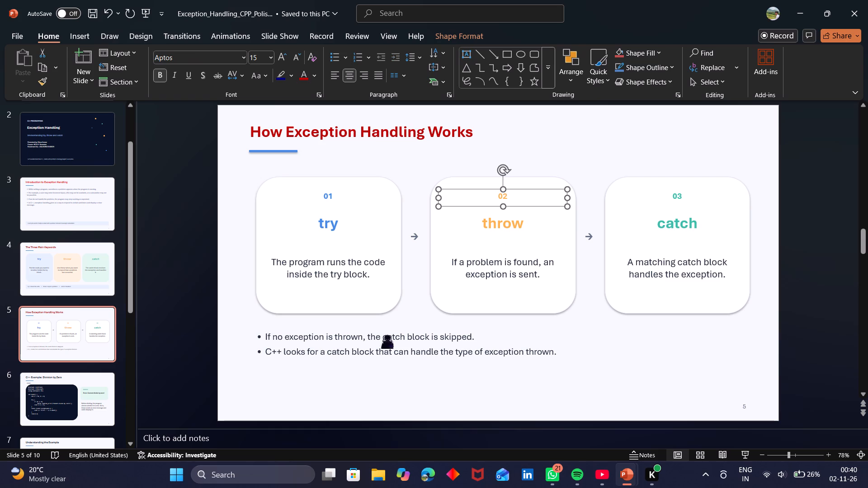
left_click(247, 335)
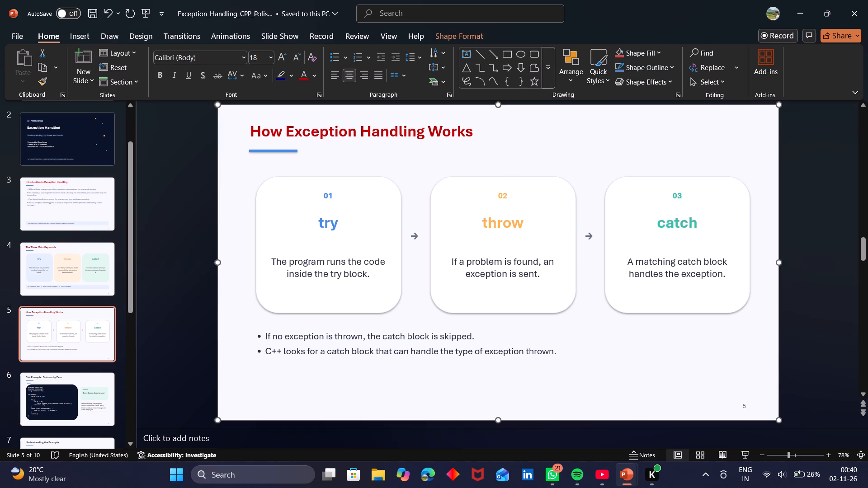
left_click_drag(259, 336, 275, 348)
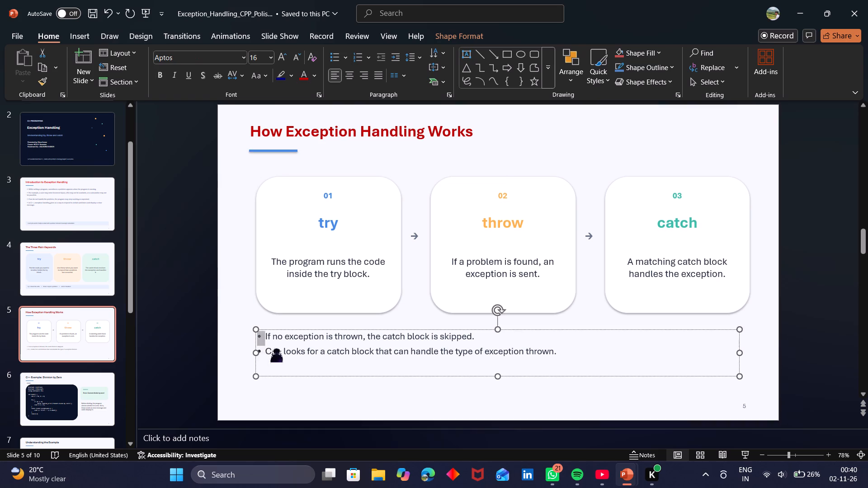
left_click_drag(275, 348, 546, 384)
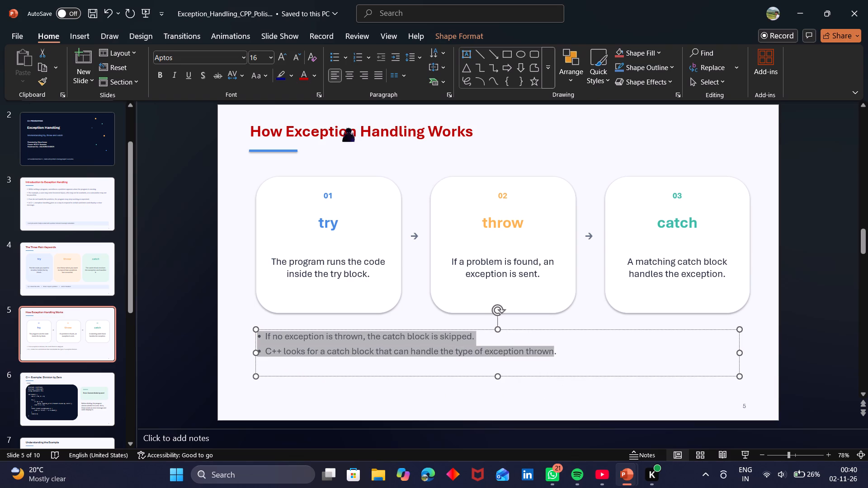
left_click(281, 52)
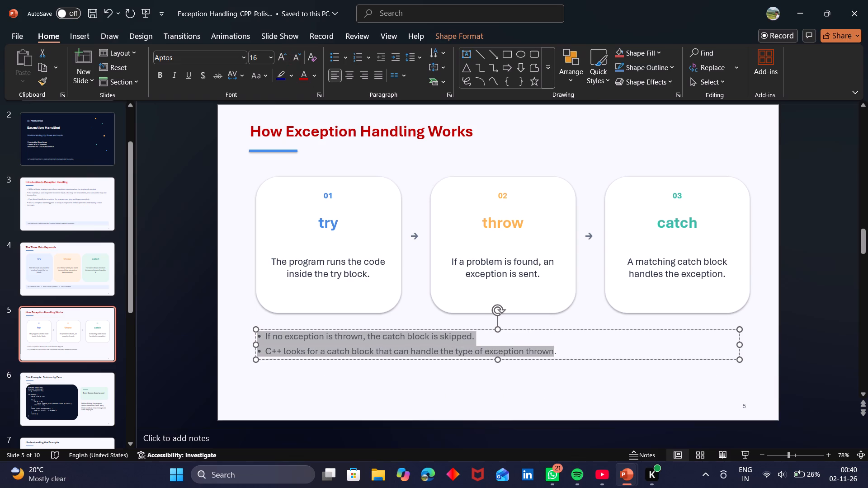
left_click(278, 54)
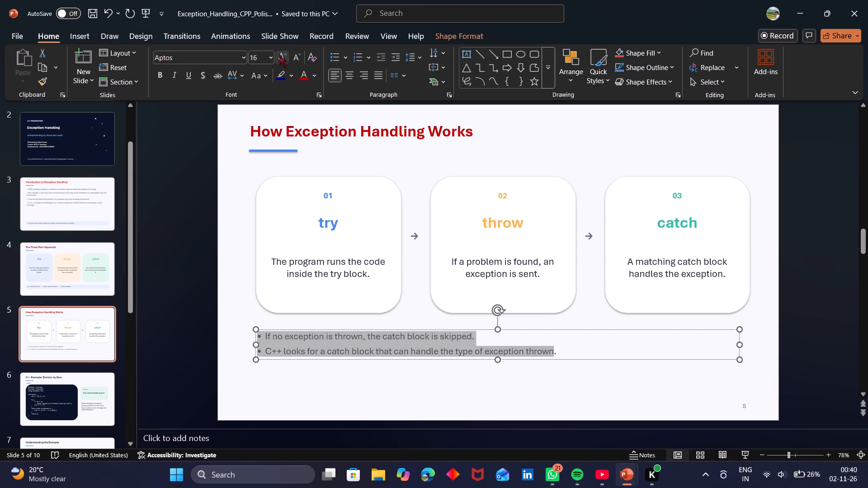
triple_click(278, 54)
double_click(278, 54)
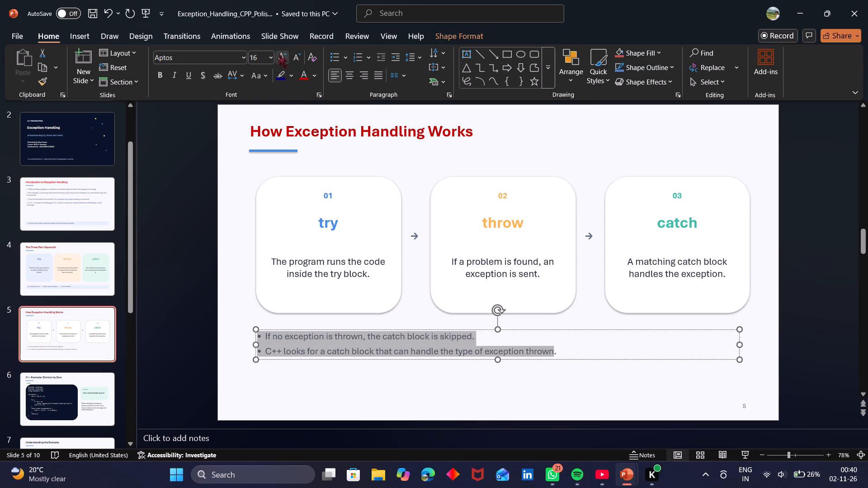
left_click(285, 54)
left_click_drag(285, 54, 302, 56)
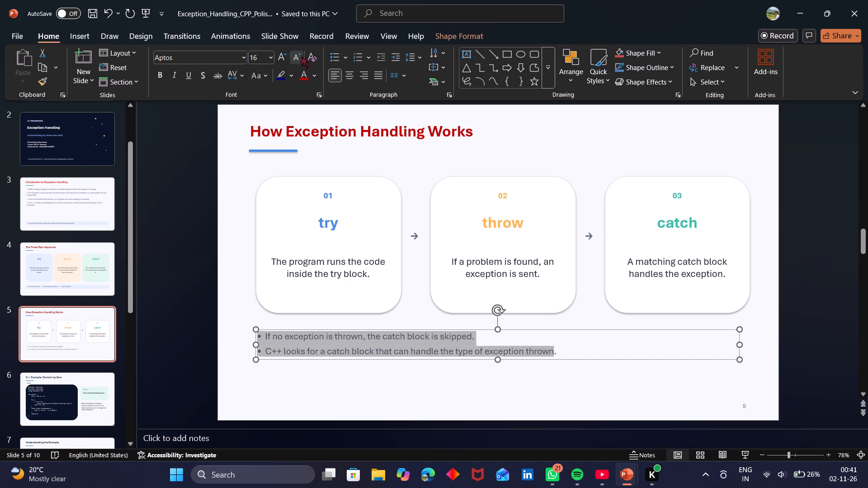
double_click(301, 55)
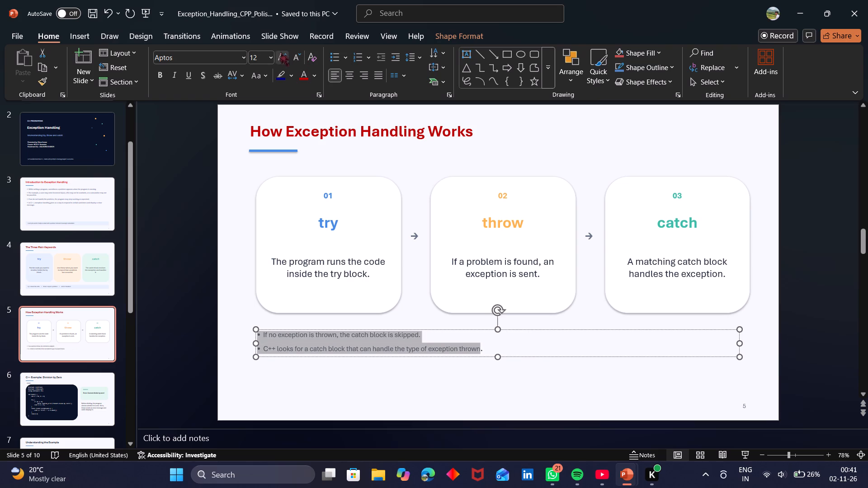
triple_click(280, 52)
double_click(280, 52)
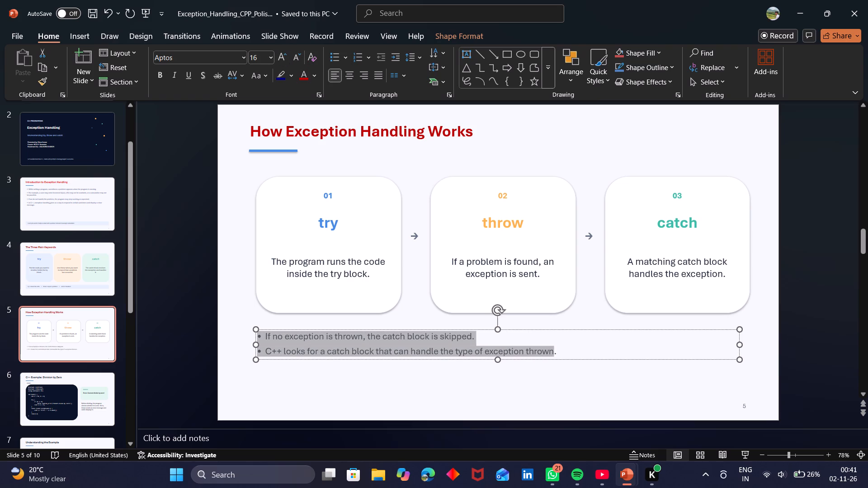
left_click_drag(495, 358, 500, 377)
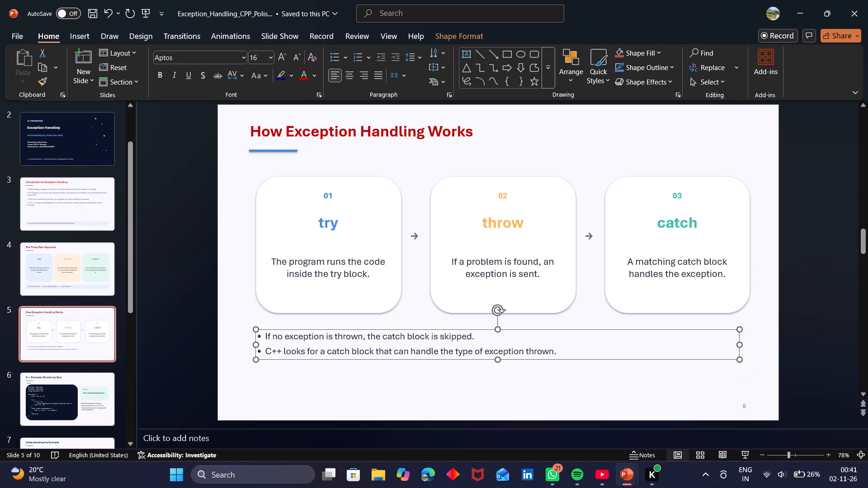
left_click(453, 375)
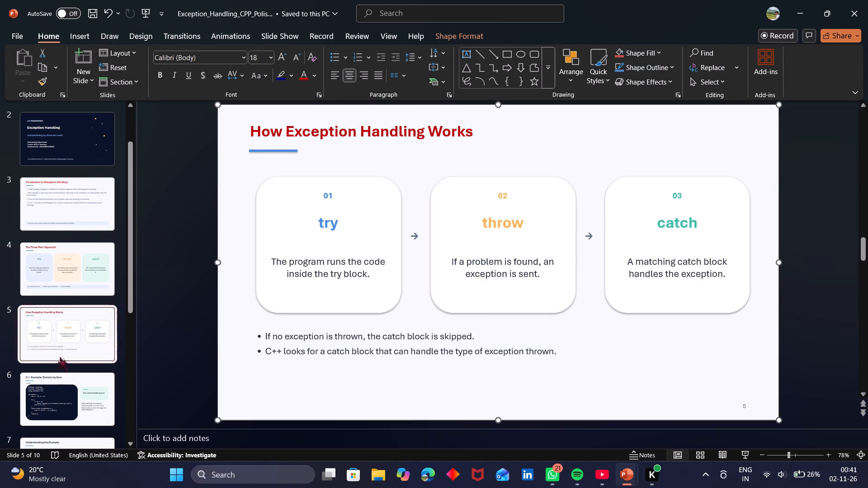
Colour the slide 6 title "C++ Example: Division by Zero" dark red.
left_click(66, 389)
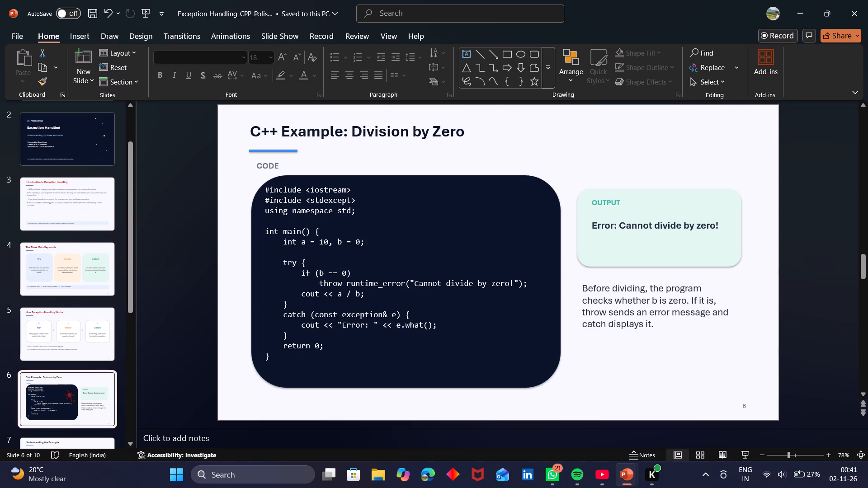
left_click(248, 129)
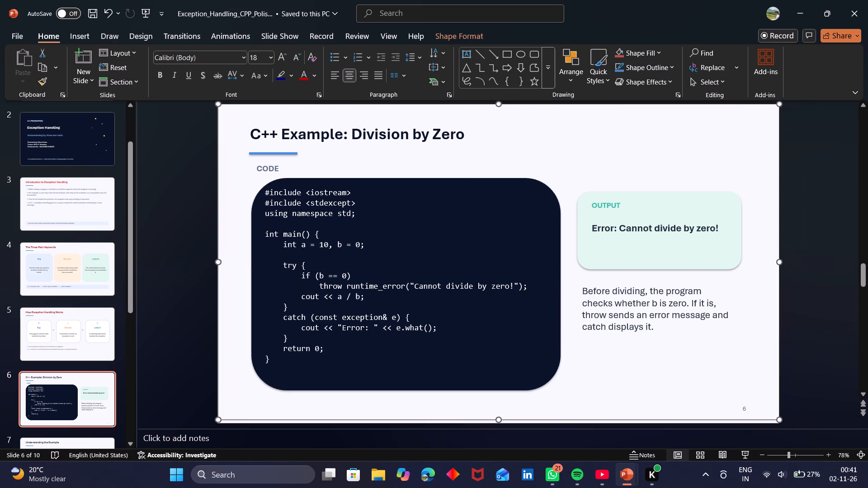
left_click(249, 126)
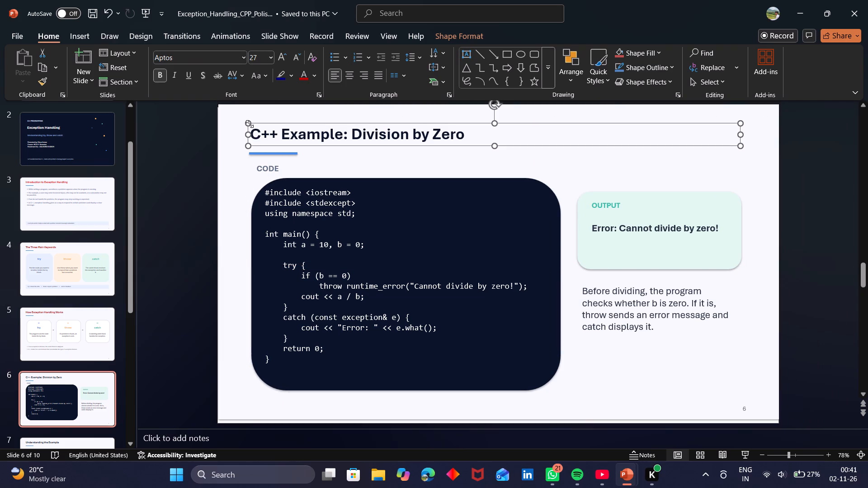
left_click_drag(253, 126, 512, 125)
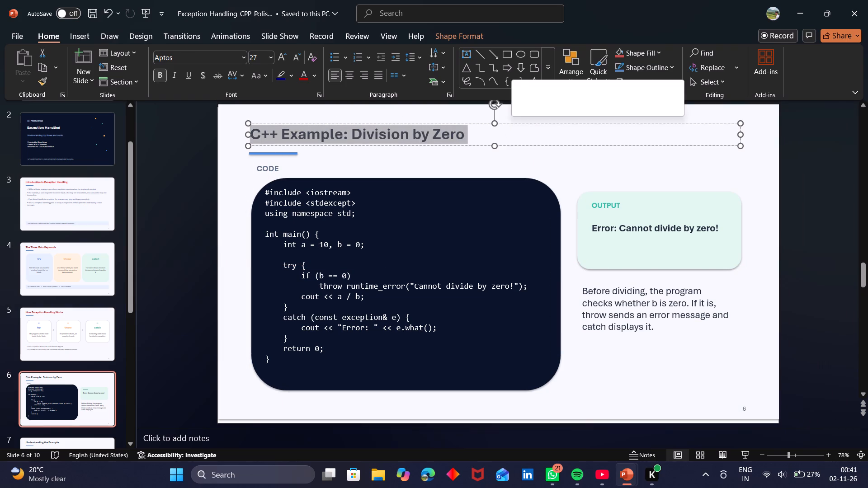
left_click(304, 79)
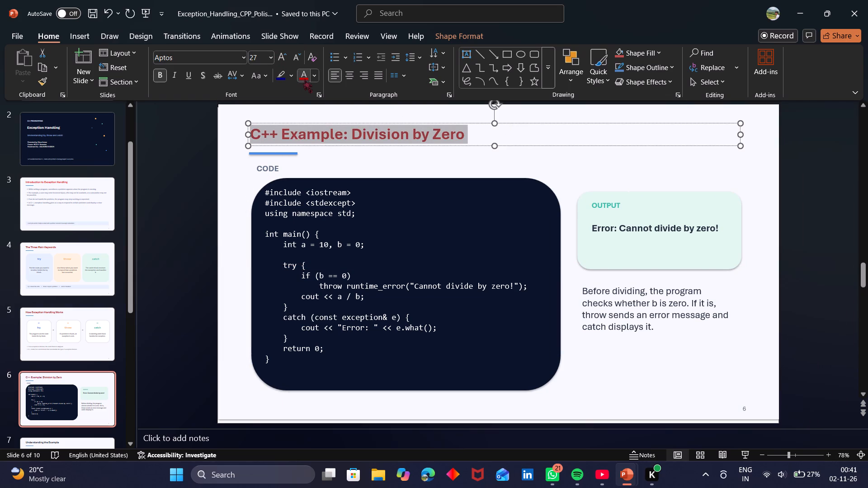
Move the CODE label on slide 6 to just under the title's blue underline, aligned with the start of the title.
left_click_drag(296, 168, 274, 193)
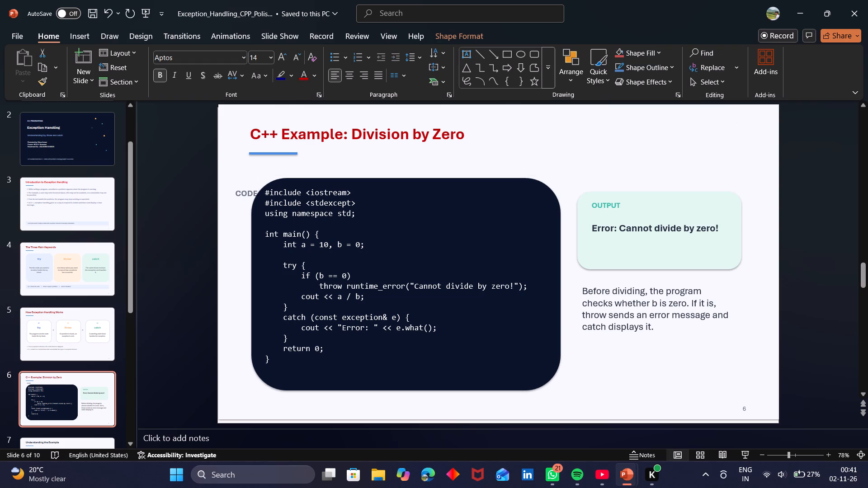
left_click_drag(274, 193, 288, 163)
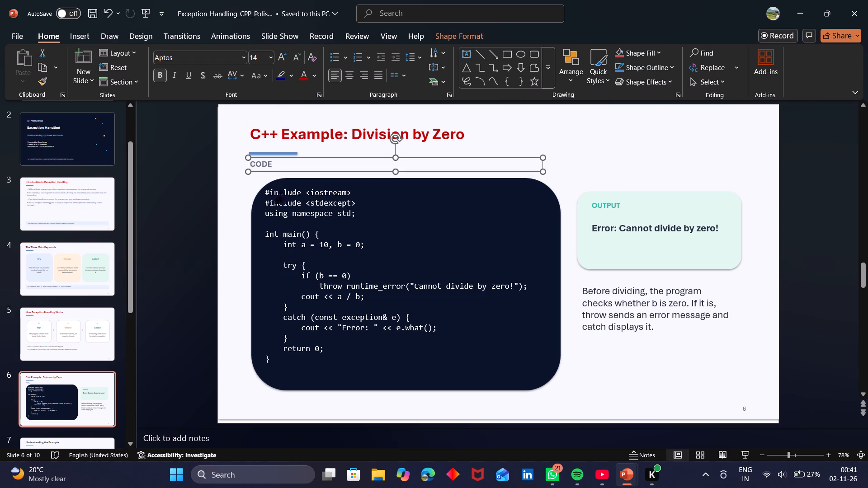
Colour all of the C++ code text in the dark code box on slide 6 with the standard orange.
left_click(273, 205)
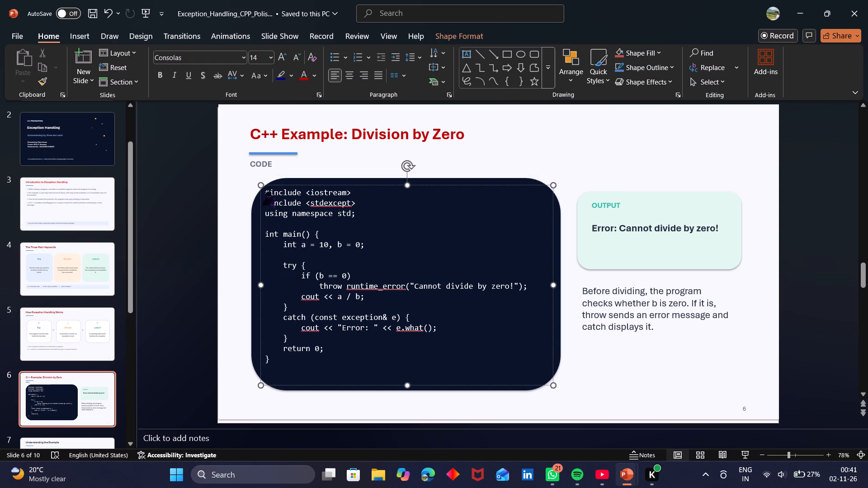
key("Up")
key("Up")
key("Left")
key("Left")
left_click_drag(267, 191, 426, 356)
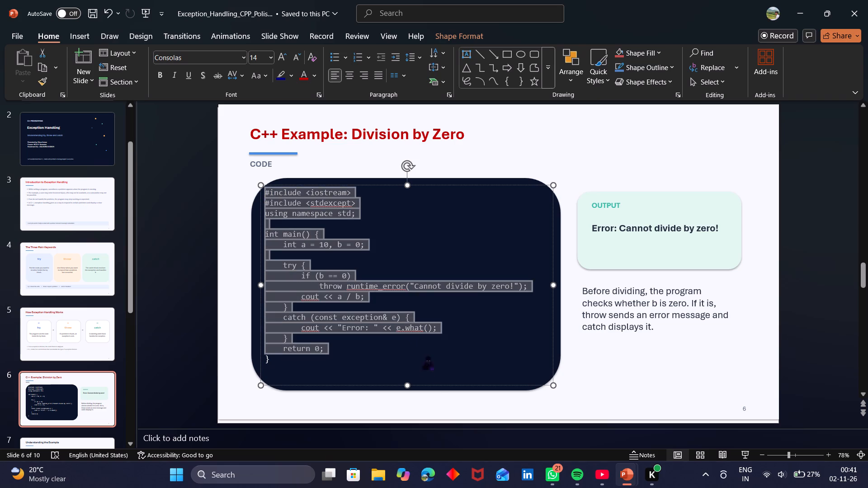
left_click_drag(426, 356, 433, 404)
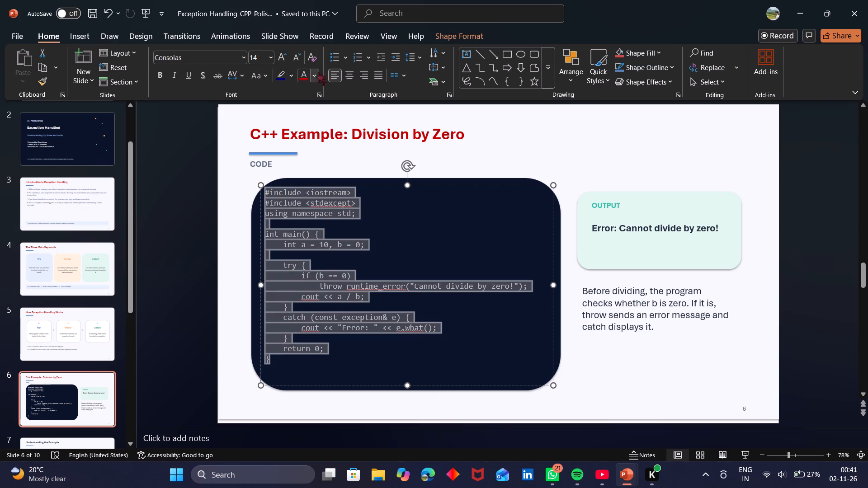
left_click(316, 72)
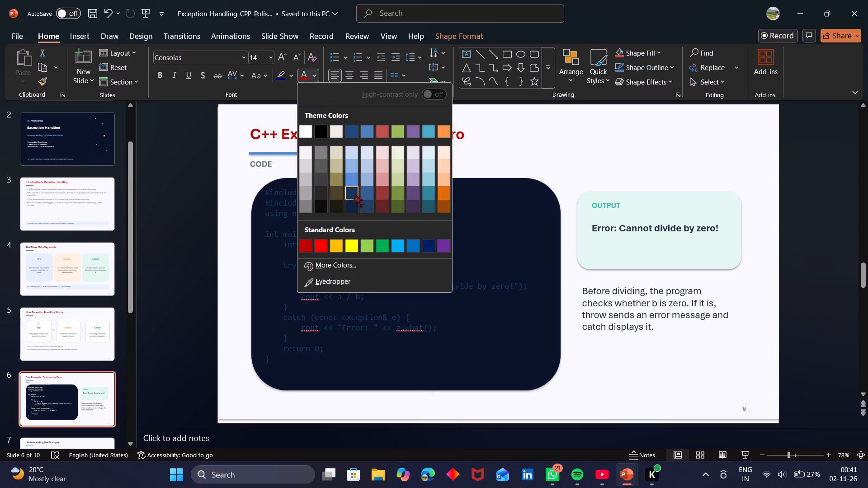
left_click(335, 244)
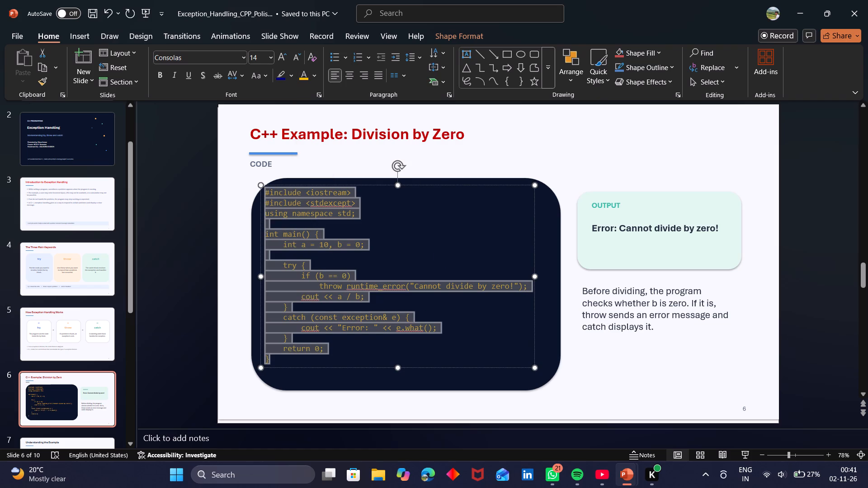
Set the font colour of the slide 6 explanation paragraph beginning "Before dividing, the program checks" to black.
left_click(608, 349)
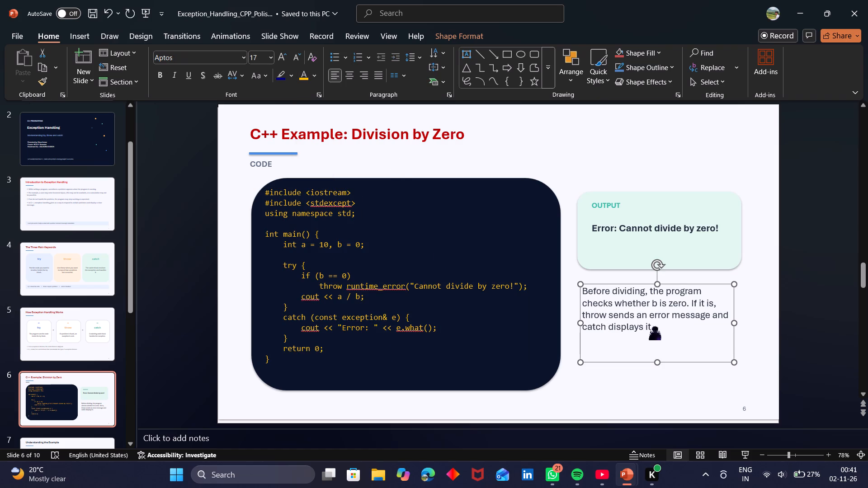
right_click_drag(653, 326, 579, 273)
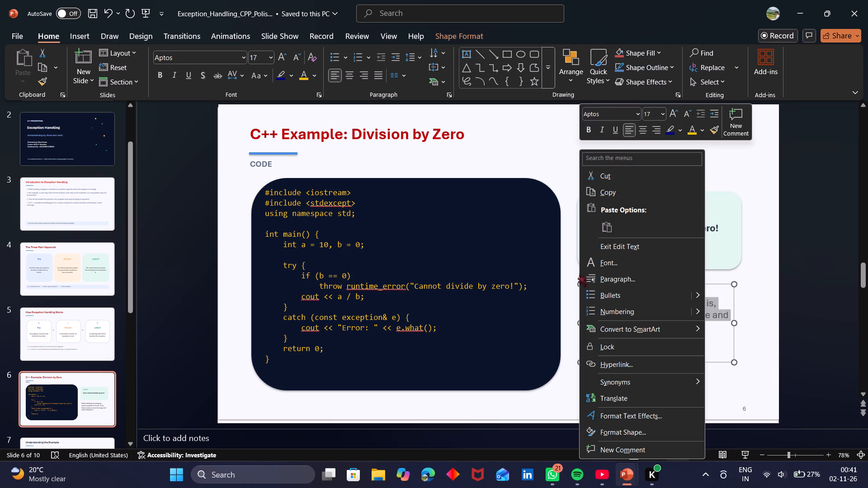
left_click(311, 74)
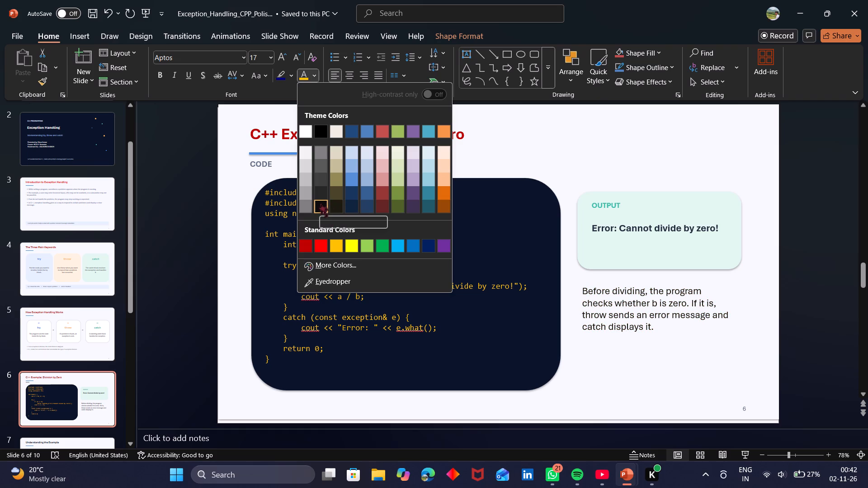
left_click(322, 134)
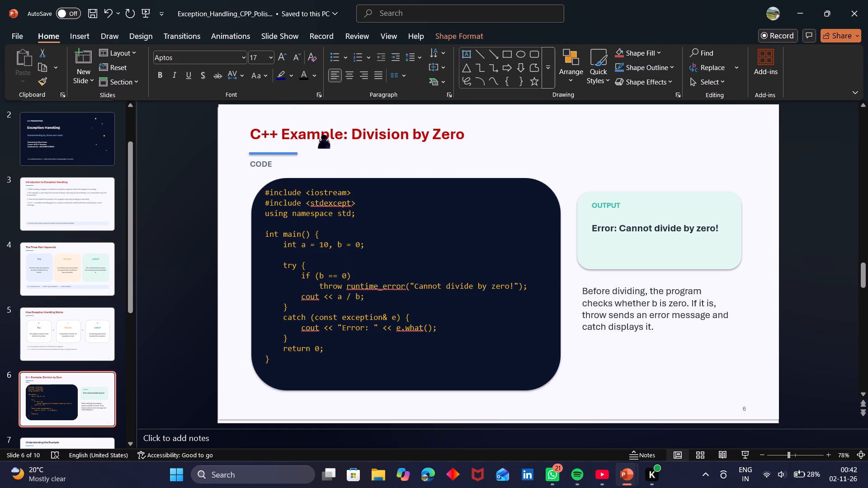
left_click(419, 168)
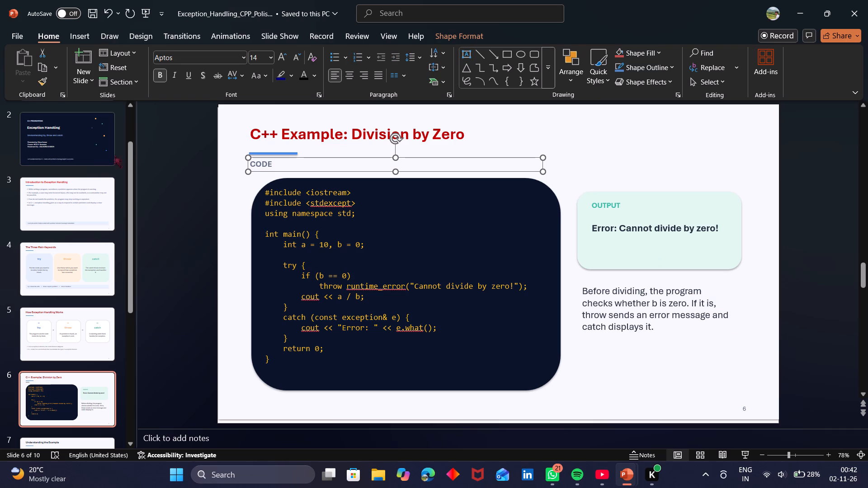
Colour the slide 7 title "Understanding the Example" with the standard red.
scroll(61, 339, "down", 1)
left_click(73, 310)
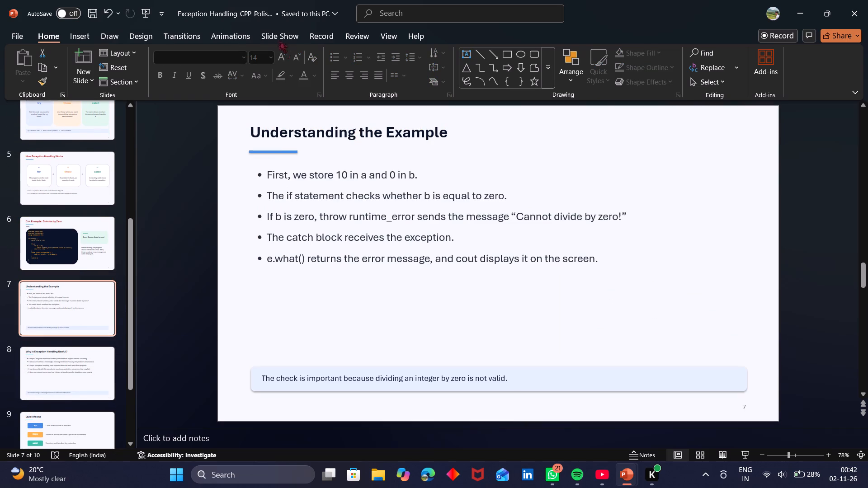
left_click(258, 138)
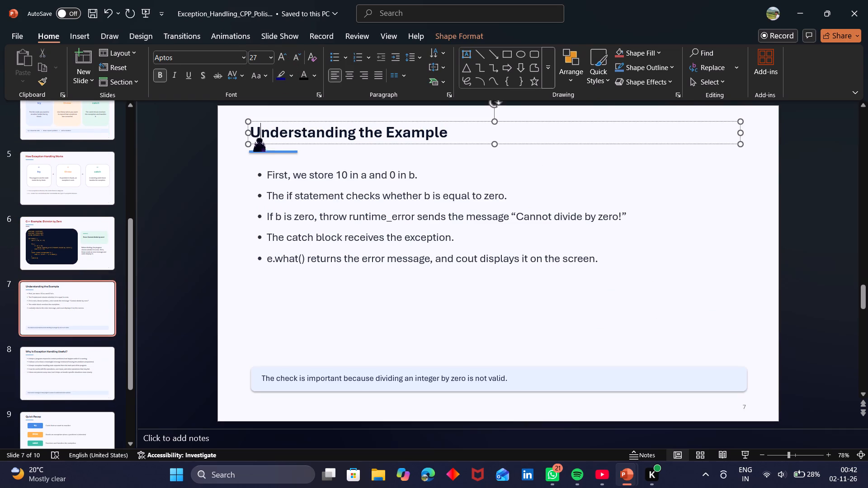
left_click(251, 133)
left_click(250, 133)
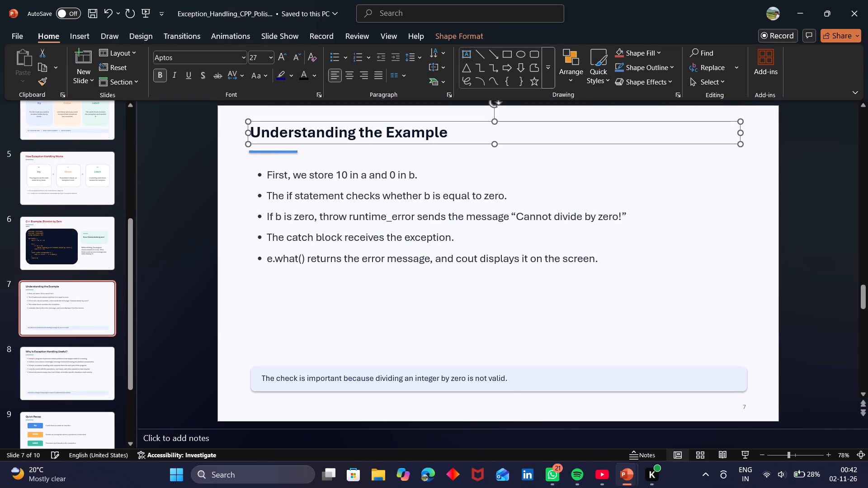
left_click(250, 133)
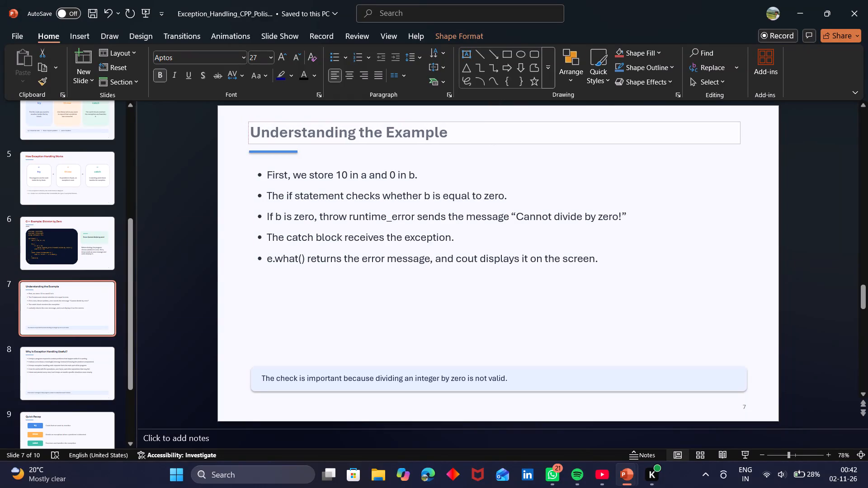
left_click_drag(254, 135, 445, 149)
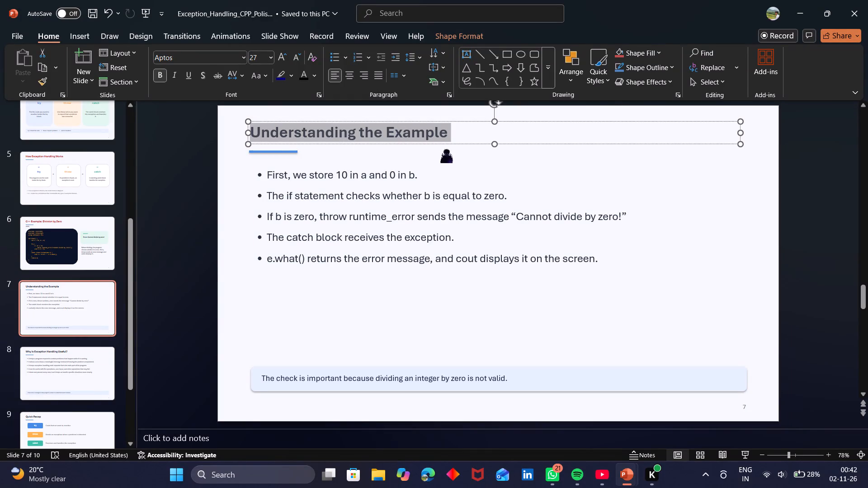
left_click_drag(445, 149, 444, 149)
left_click(316, 74)
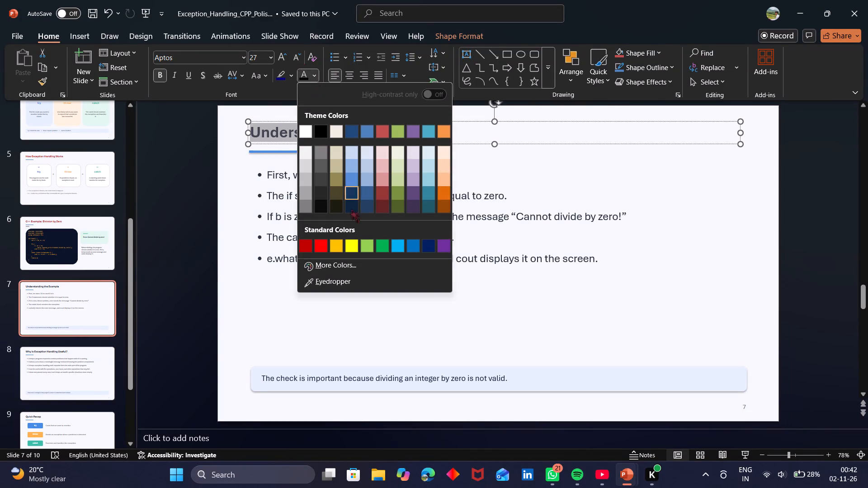
left_click(324, 244)
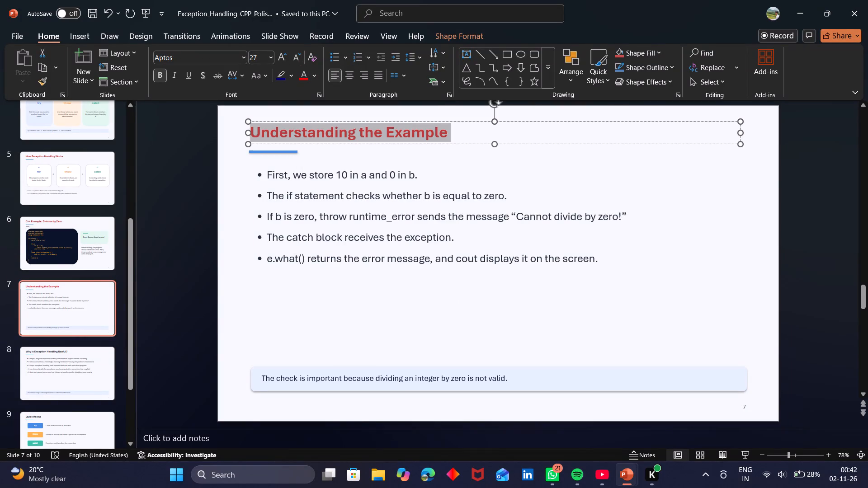
Set the font colour of all five bullet points on slide 7 to the dark blue theme colour.
left_click(325, 286)
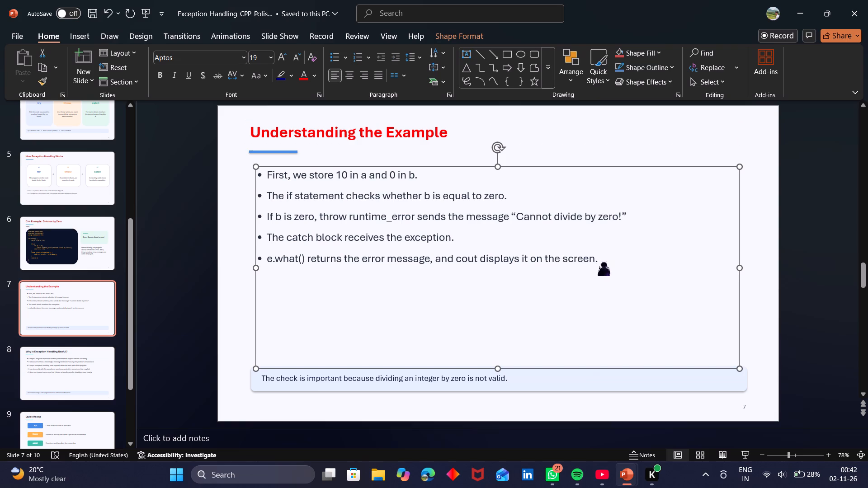
right_click_drag(602, 262, 262, 154)
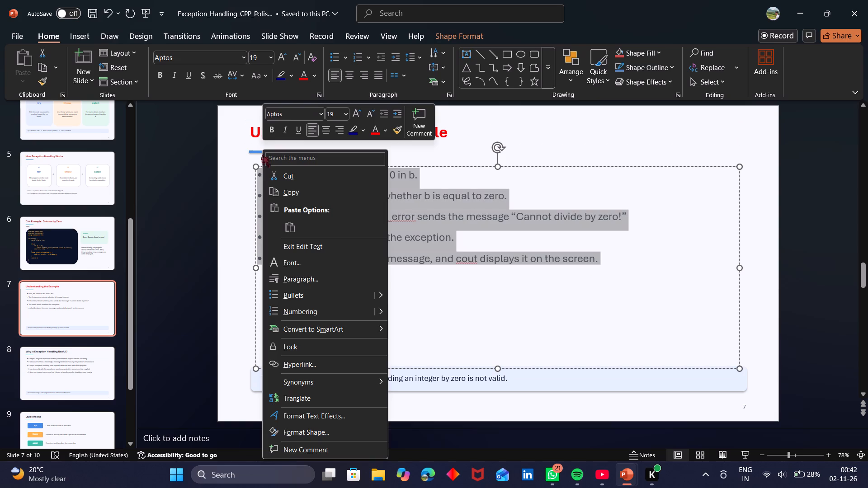
left_click(316, 69)
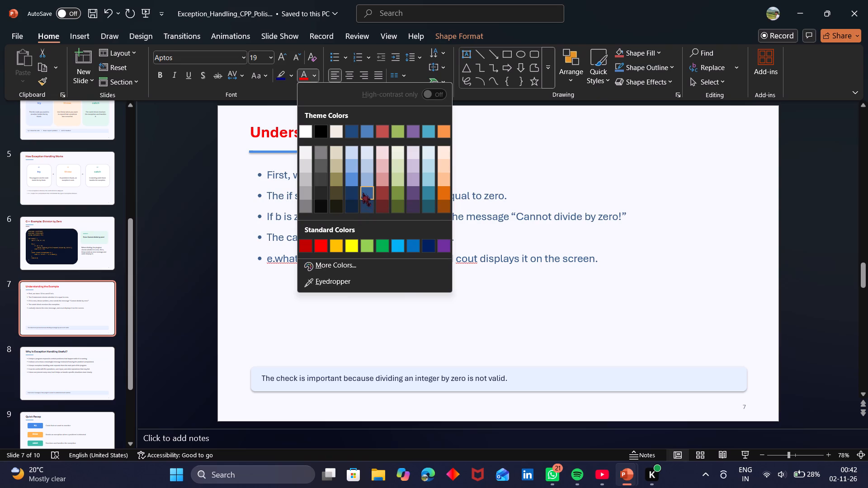
left_click(347, 192)
left_click(342, 301)
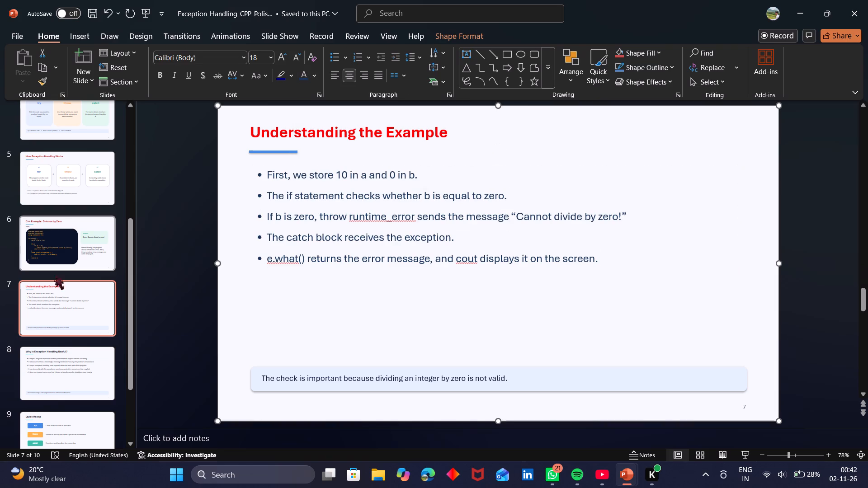
Colour the slide 8 title "Why Is Exception Handling Useful?" with the standard dark red.
scroll(68, 366, "down", 1)
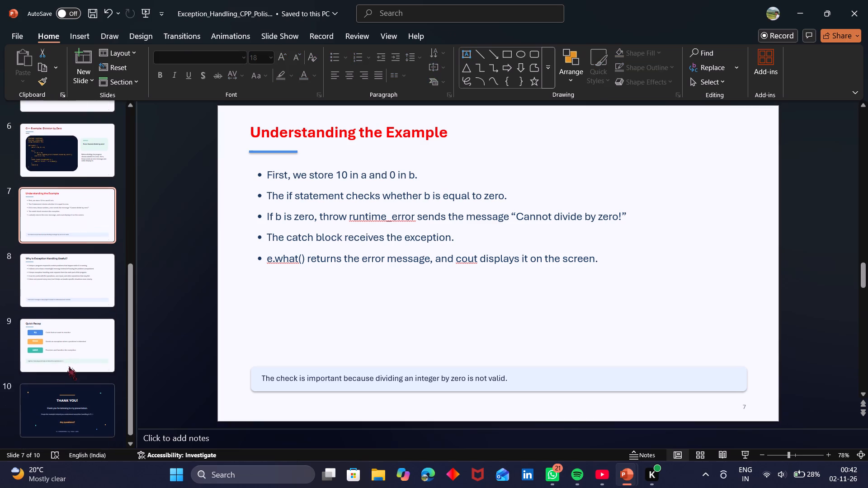
scroll(68, 366, "down", 1)
left_click(78, 259)
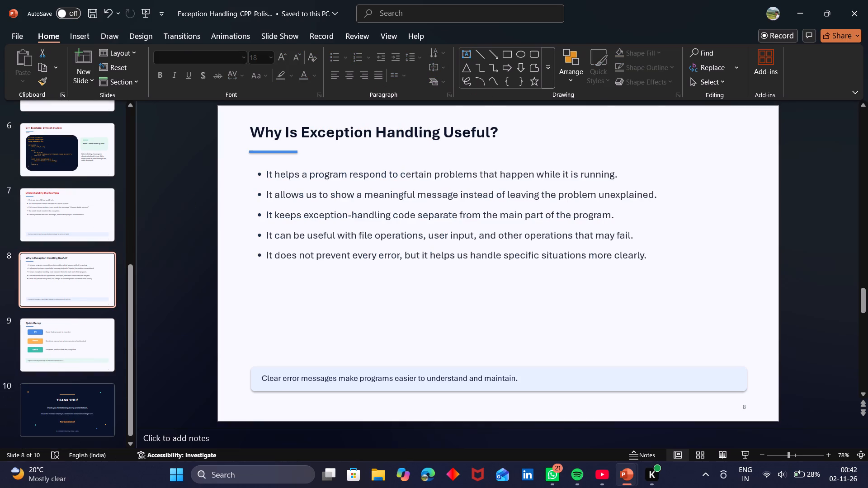
left_click_drag(497, 136, 285, 141)
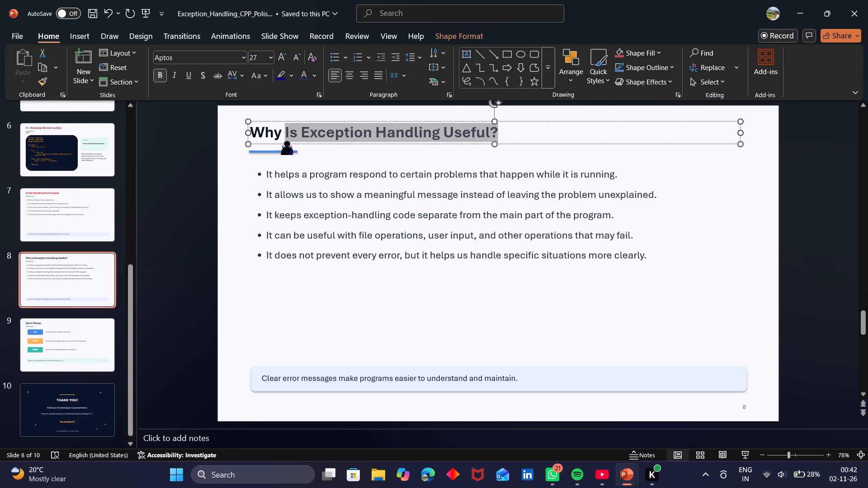
left_click_drag(285, 141, 231, 143)
left_click(316, 73)
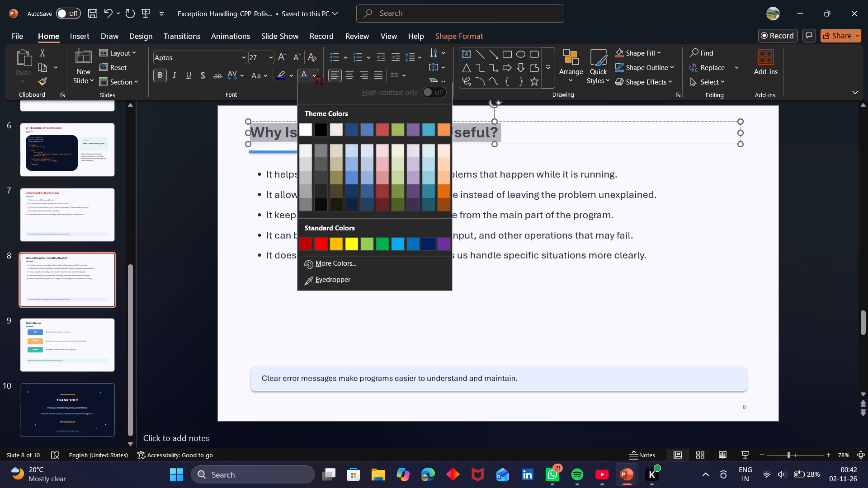
left_click(311, 244)
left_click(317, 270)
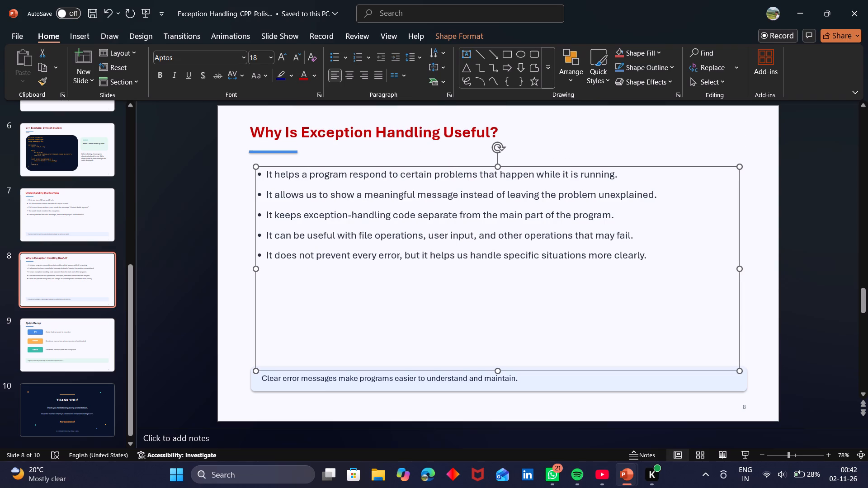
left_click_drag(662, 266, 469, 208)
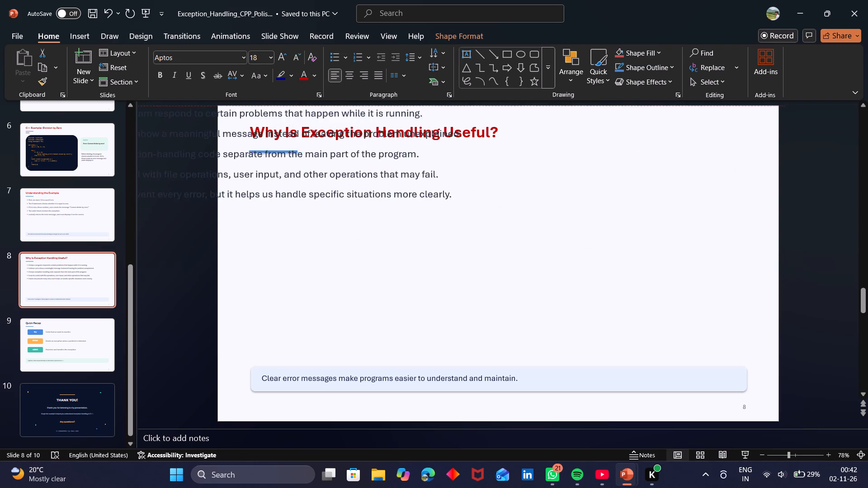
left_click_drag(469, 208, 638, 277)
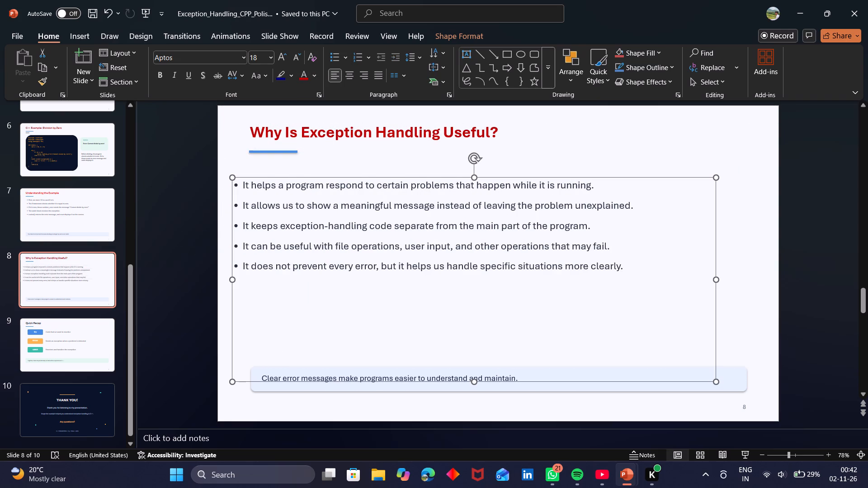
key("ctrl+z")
Set the font colour of the five bullet points on slide 8 to the dark blue theme colour.
left_click(643, 262)
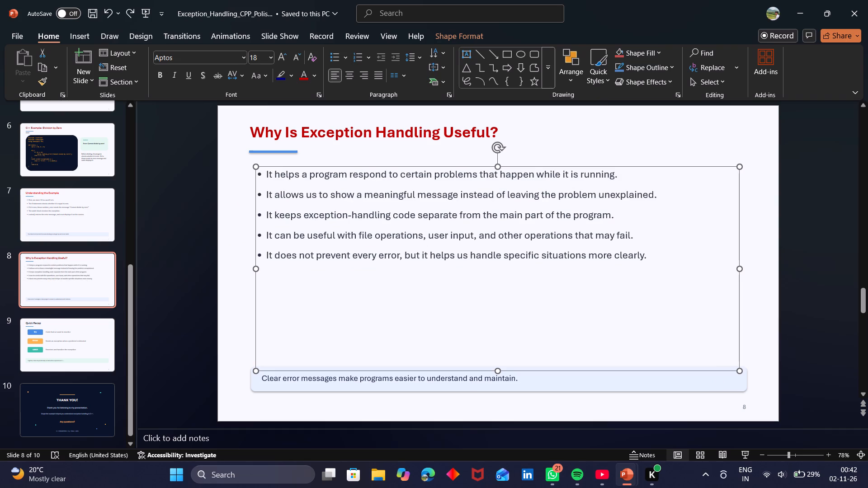
left_click(644, 258)
left_click_drag(644, 258, 401, 179)
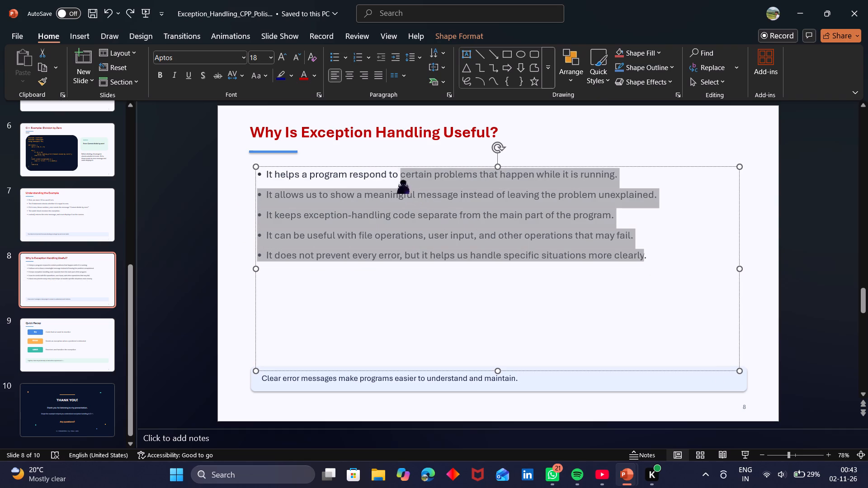
left_click_drag(401, 179, 238, 150)
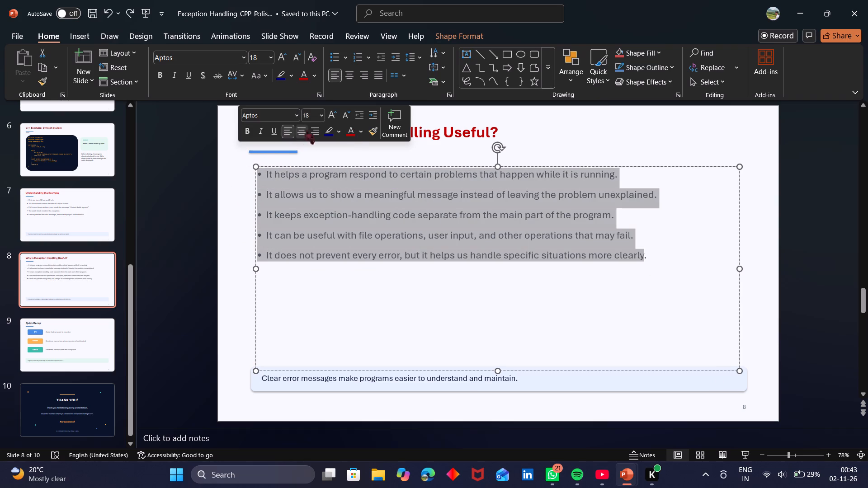
left_click(316, 75)
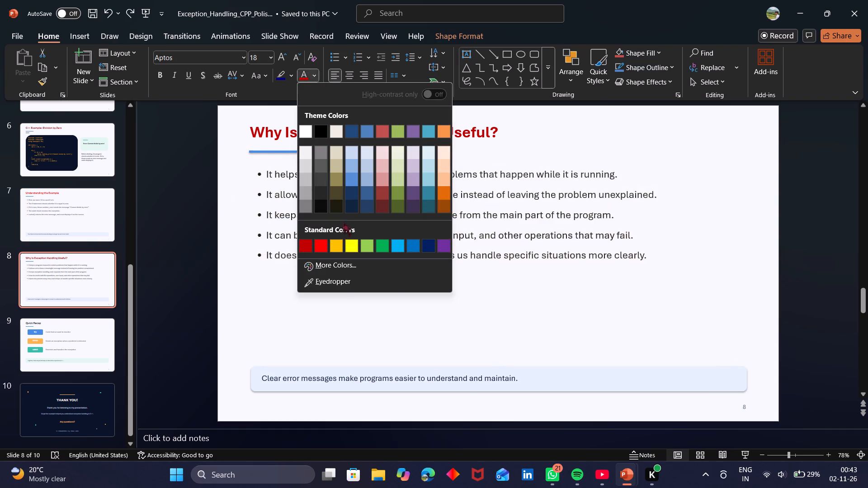
left_click(349, 187)
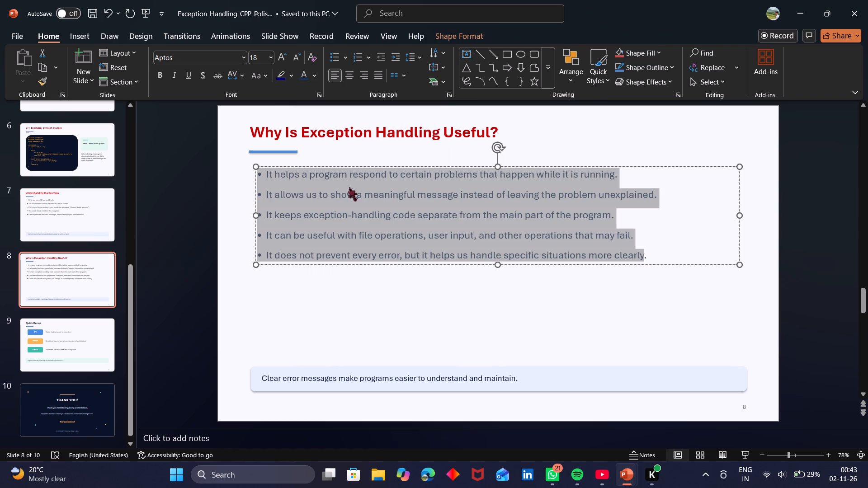
Colour the try description "Code that we want to monitor" on slide 9 with the dark blue theme colour.
left_click(46, 344)
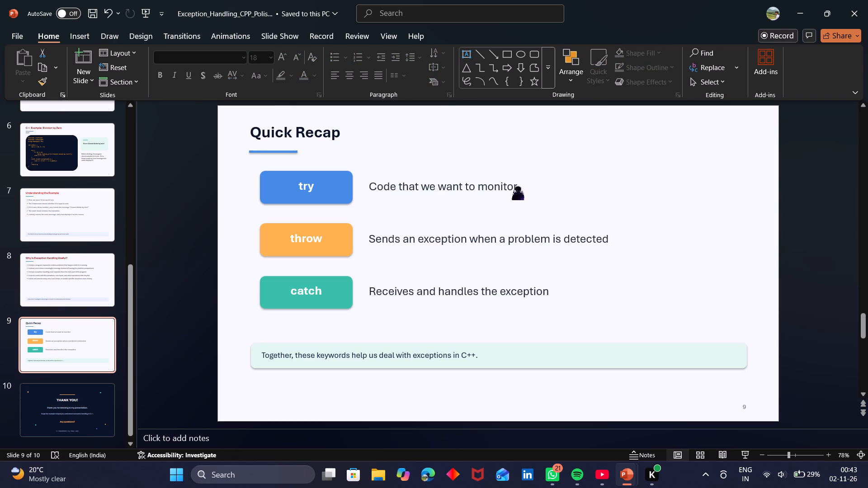
left_click_drag(516, 185, 372, 202)
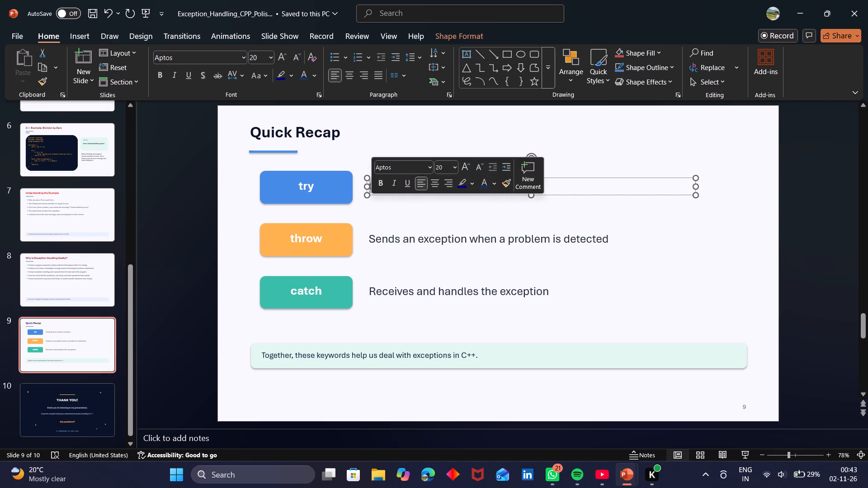
left_click(315, 73)
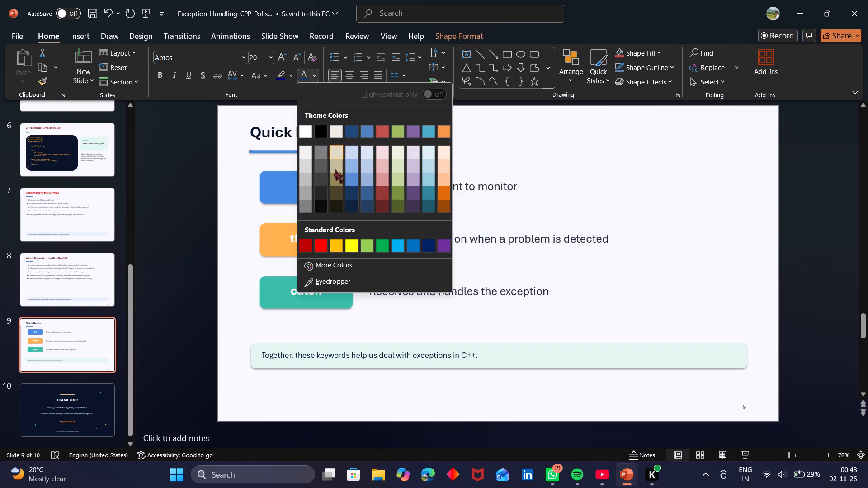
left_click(357, 193)
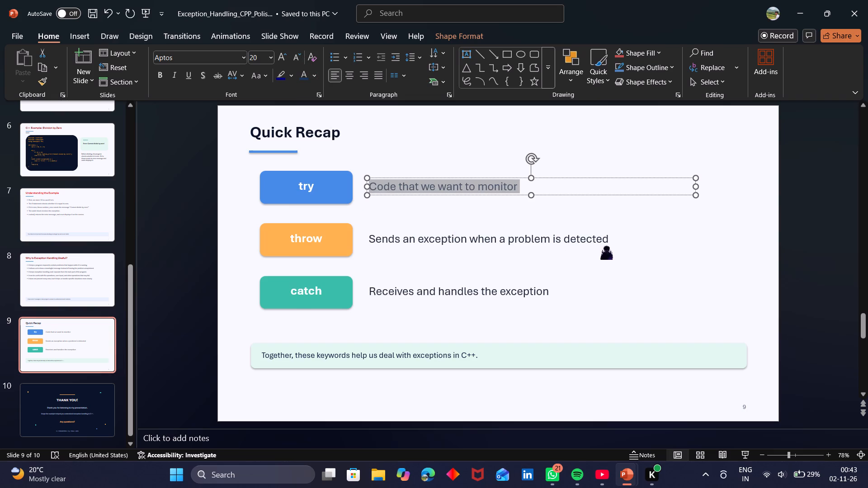
Colour the throw description "Sends an exception when a problem is detected" on slide 9 with the dark orange theme colour.
left_click(608, 244)
left_click_drag(608, 244, 419, 230)
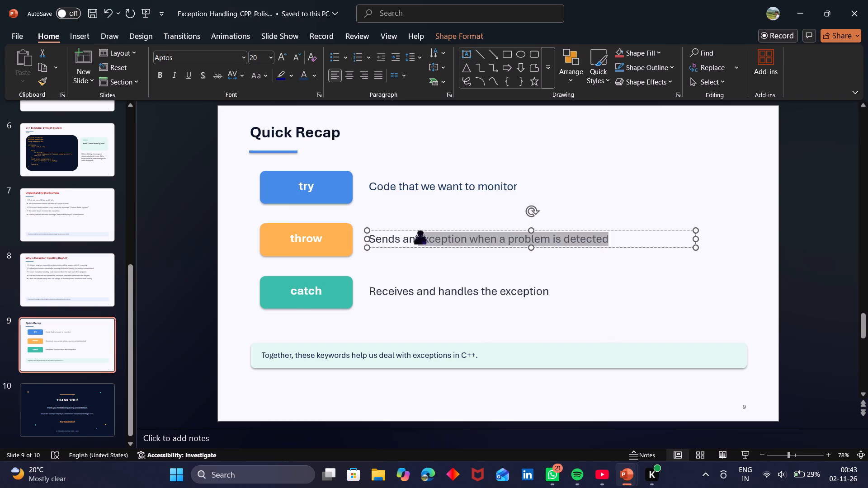
left_click_drag(419, 230, 394, 219)
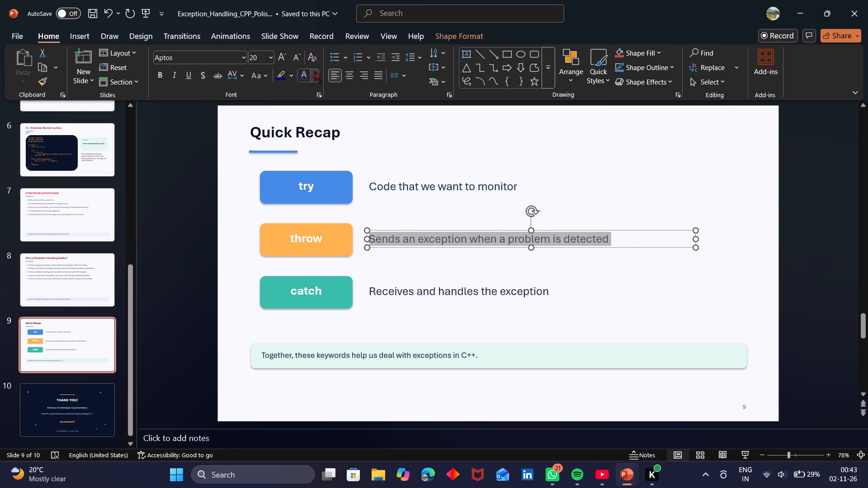
left_click(313, 71)
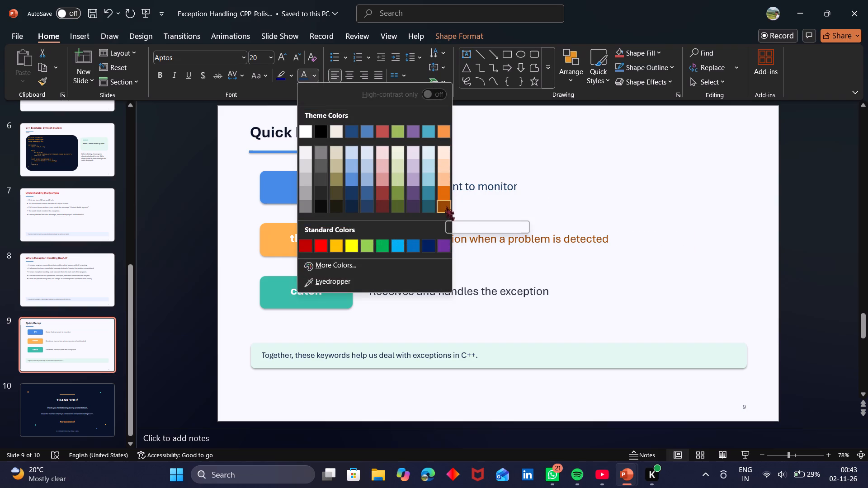
left_click(444, 195)
Colour the catch description "Receives and handles the exception" on slide 9 with the standard green.
left_click(568, 283)
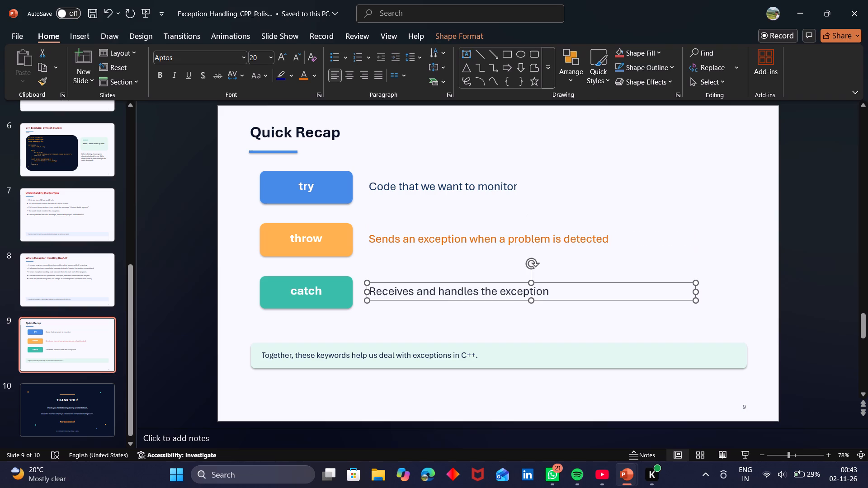
left_click(571, 294)
left_click(553, 293)
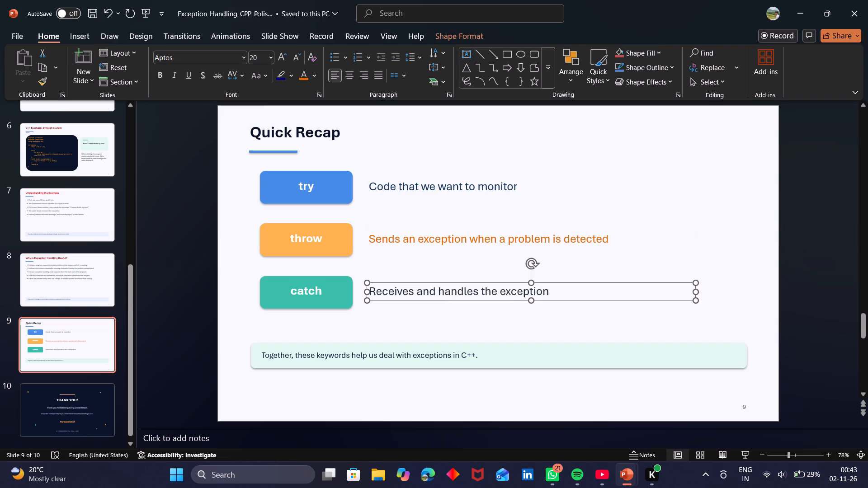
left_click(549, 293)
left_click(545, 293)
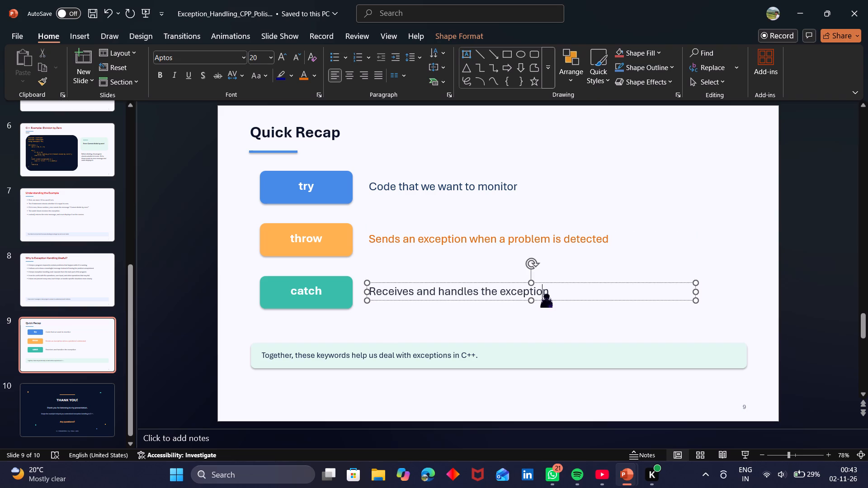
left_click(545, 293)
key("Right")
left_click_drag(545, 293, 476, 283)
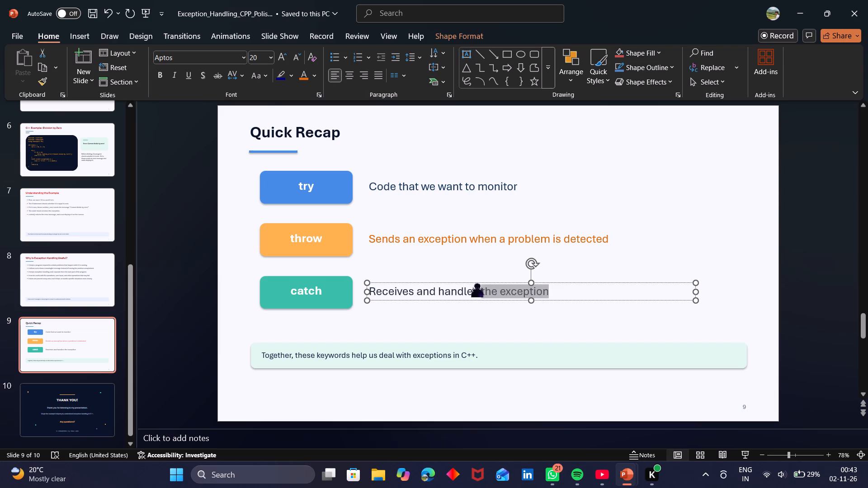
left_click_drag(476, 283, 396, 273)
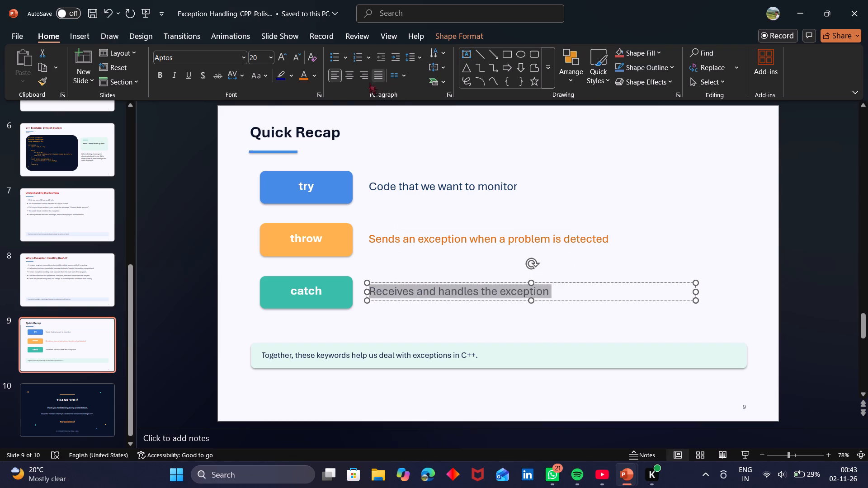
left_click(312, 75)
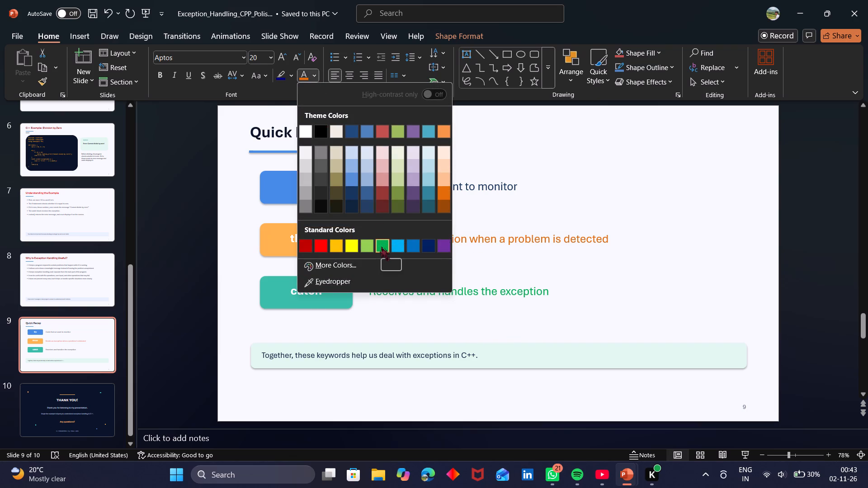
left_click(381, 247)
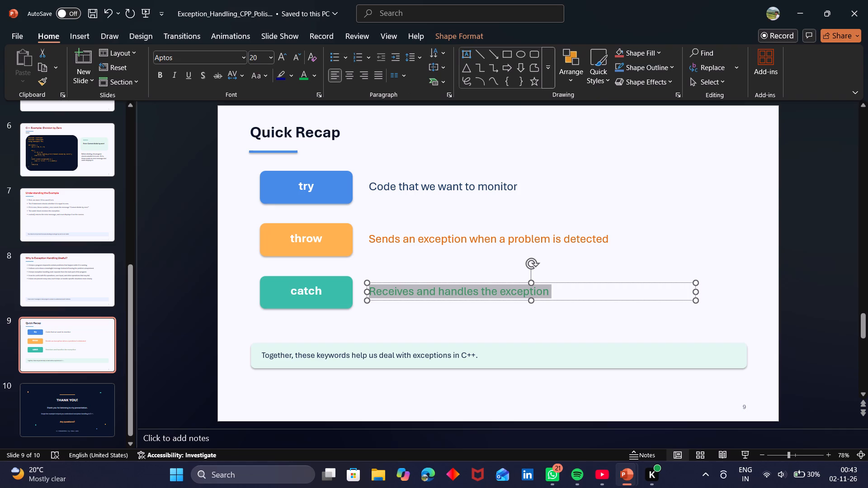
Colour the slide 9 title "Quick Recap" with the standard dark red.
left_click(349, 129)
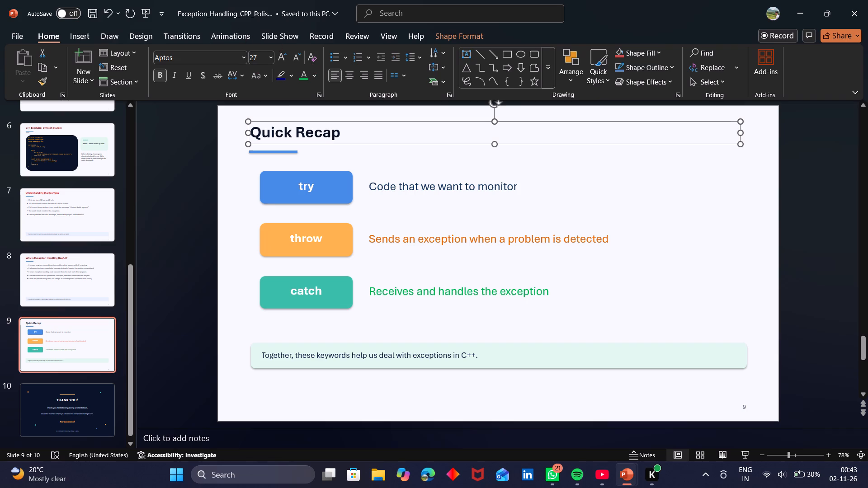
left_click(340, 137)
left_click(340, 137)
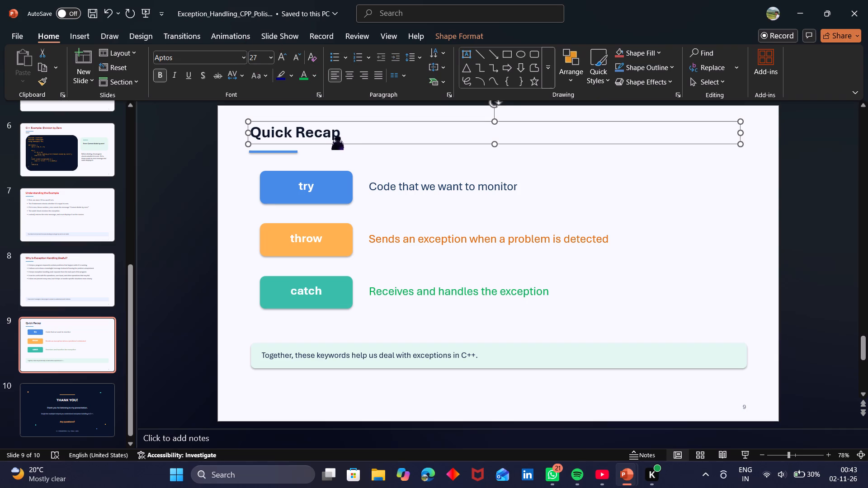
left_click(336, 136)
left_click_drag(336, 136, 203, 114)
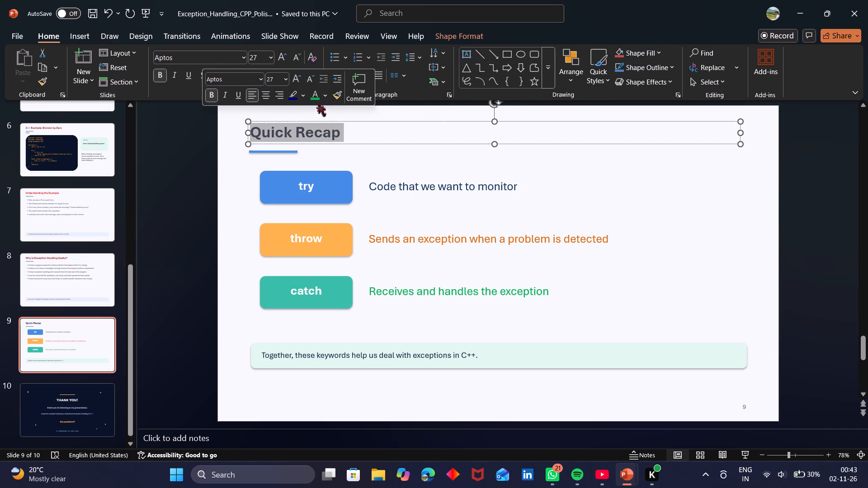
left_click(323, 97)
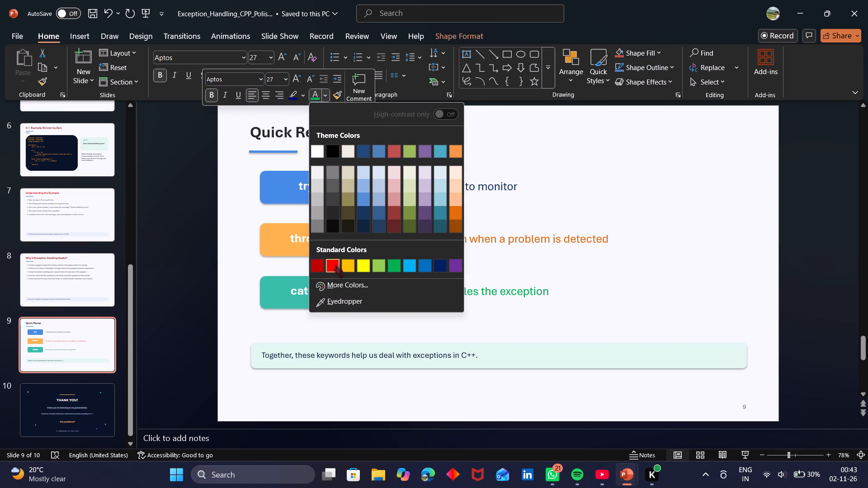
left_click(316, 265)
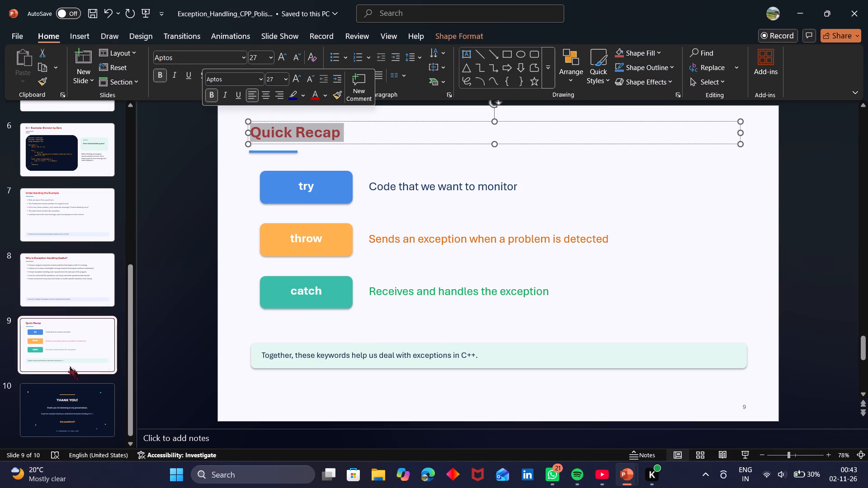
Delete the text "Any questions?" from the closing slide, slide 10.
left_click(72, 395)
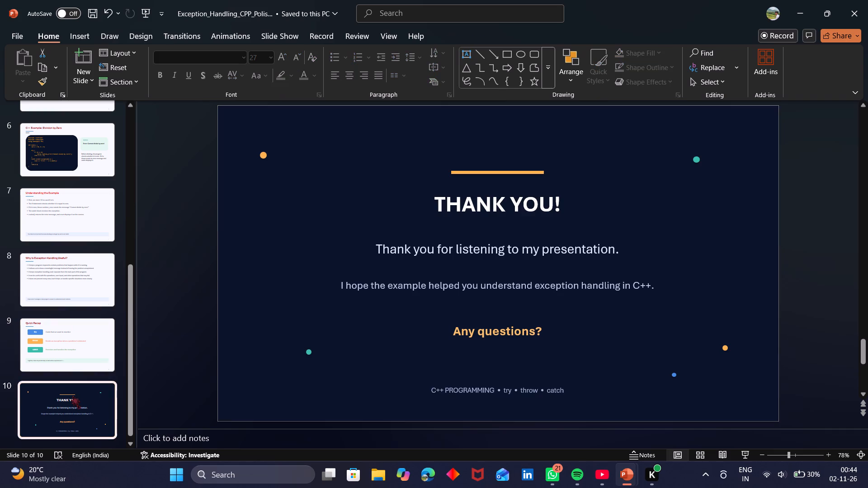
left_click(514, 343)
left_click(559, 336)
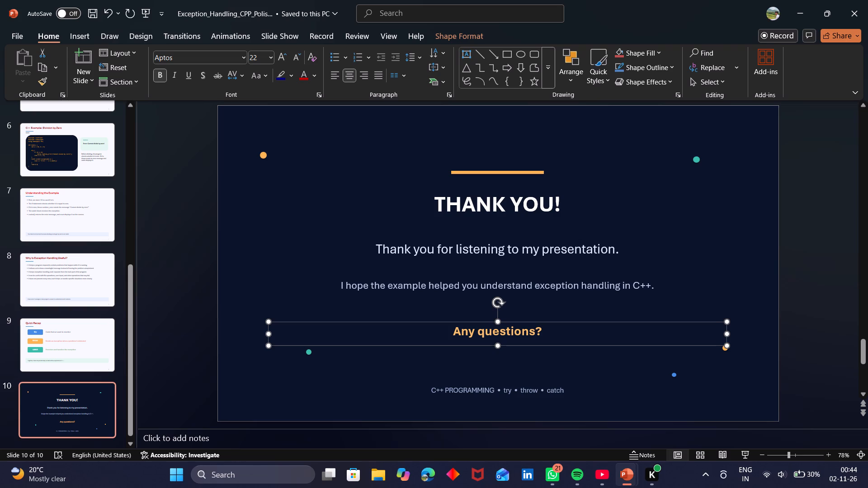
key("Right")
key("Up")
key("Down")
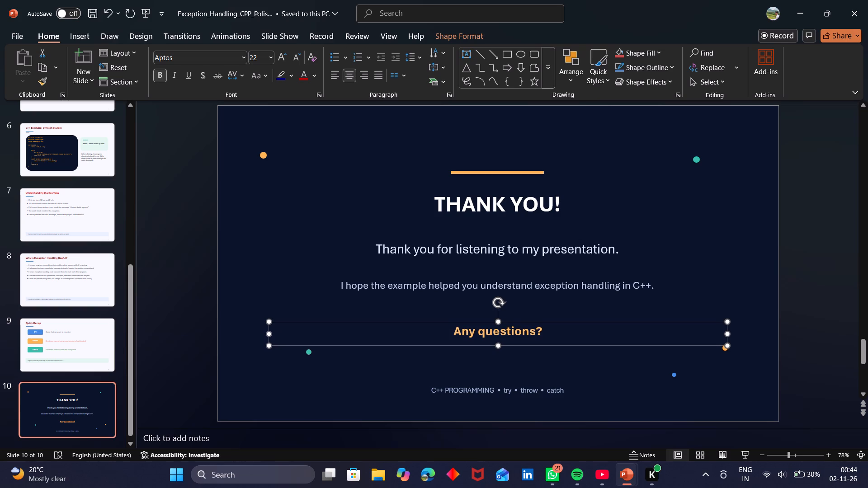
left_click(542, 334)
key("BackSpace")
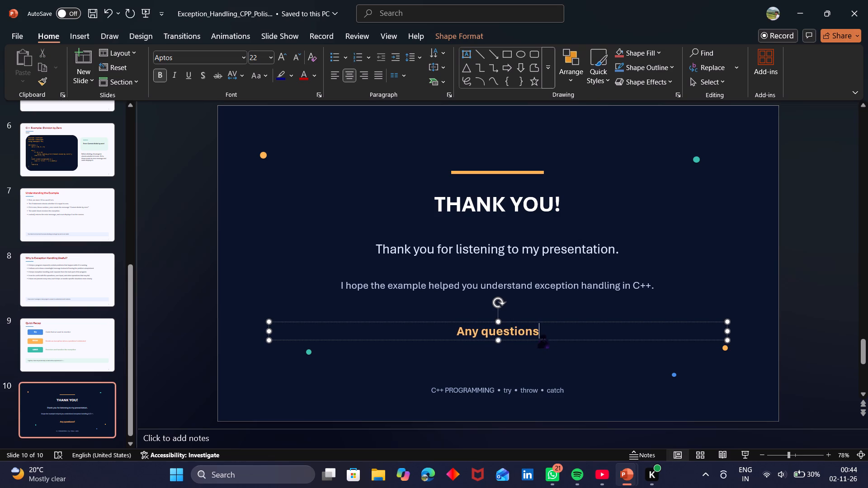
key("BackSpace")
key("BackSpace")
key("BackSpace")
key("BackSpace")
key("BackSpace")
key("BackSpace")
key("BackSpace")
key("BackSpace")
key("BackSpace")
key("BackSpace")
key("BackSpace")
key("BackSpace")
key("BackSpace")
key("BackSpace")
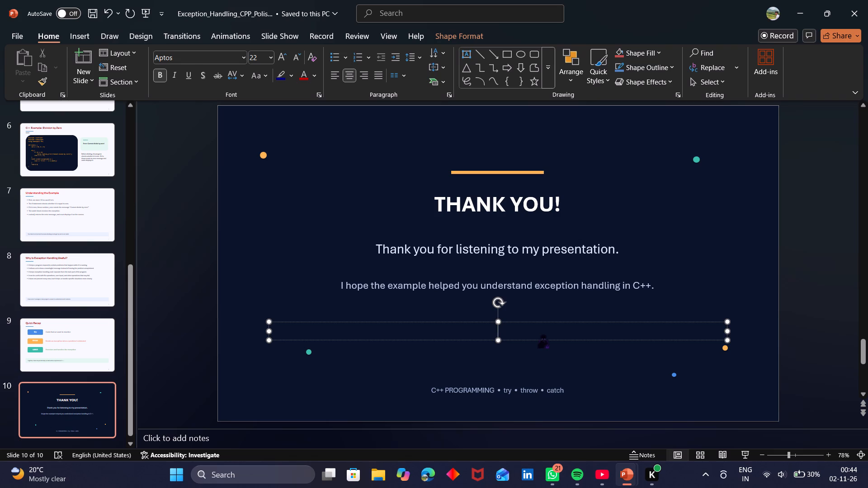
key("Up")
key("Up")
Delete the sentence "I hope the example helped you understand exception handling in C++." from slide 10.
left_click(655, 300)
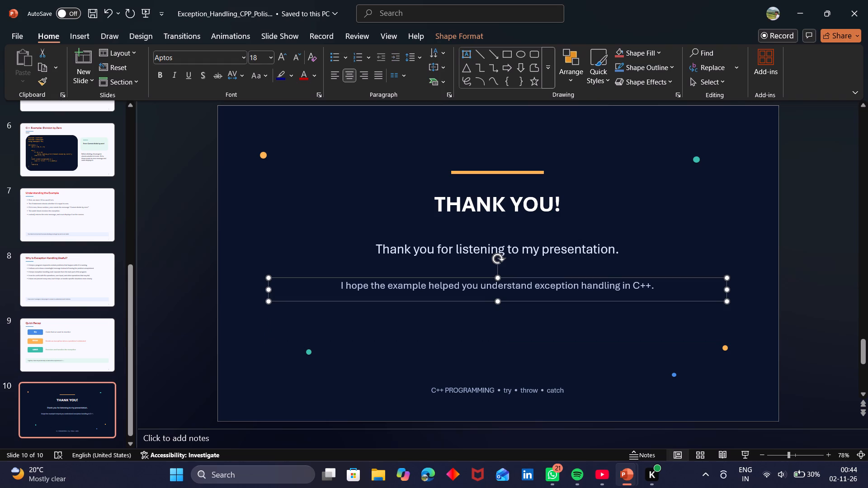
left_click(657, 293)
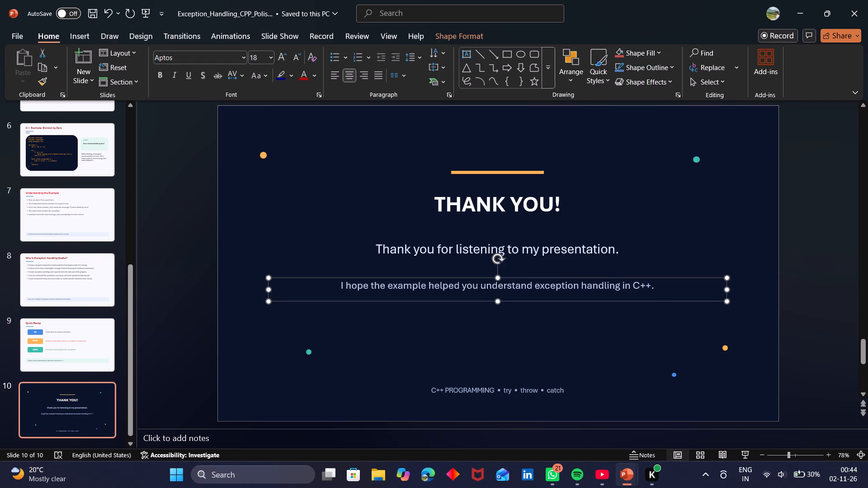
left_click(653, 286)
key("BackSpace")
key("BackSpace")
key("BackSpace")
key("BackSpace")
key("BackSpace")
key("BackSpace")
key("BackSpace")
key("BackSpace")
key("BackSpace")
key("BackSpace")
key("BackSpace")
key("BackSpace")
key("BackSpace")
key("BackSpace")
key("BackSpace")
key("BackSpace")
key("BackSpace")
key("BackSpace")
key("BackSpace")
key("BackSpace")
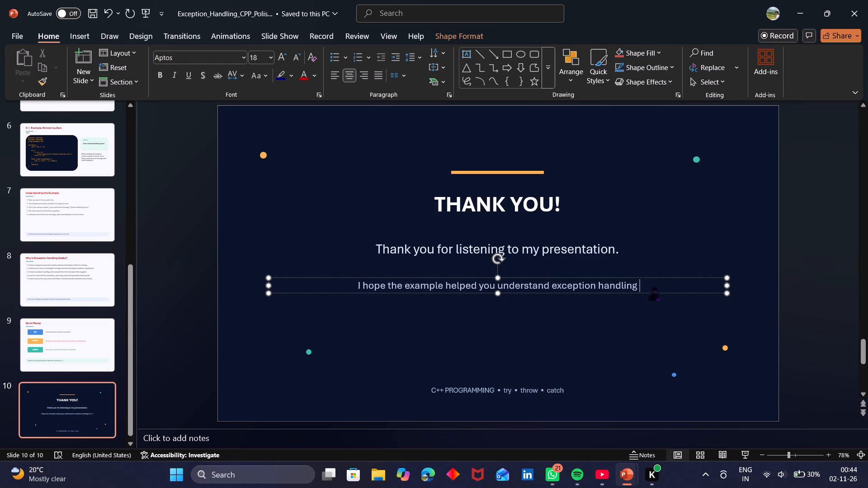
key("BackSpace")
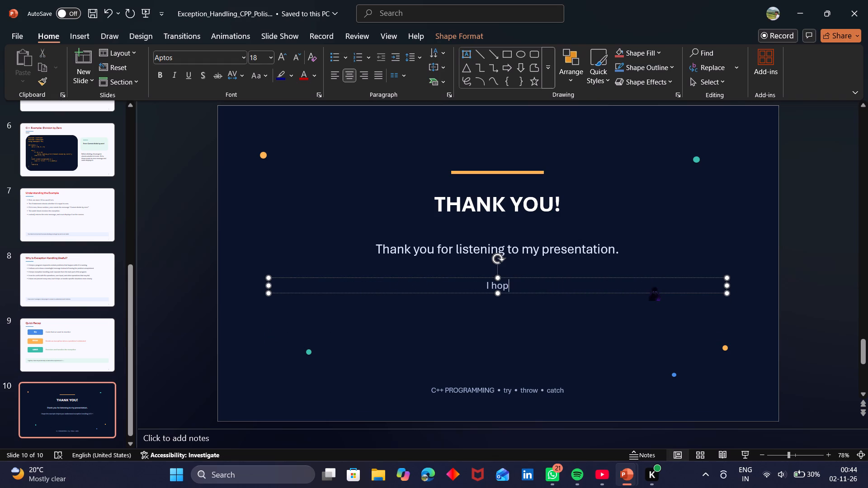
key("BackSpace")
key("BackSpace")
key("BackSpace")
key("BackSpace")
key("BackSpace")
left_click_drag(647, 294, 639, 309)
left_click(639, 309)
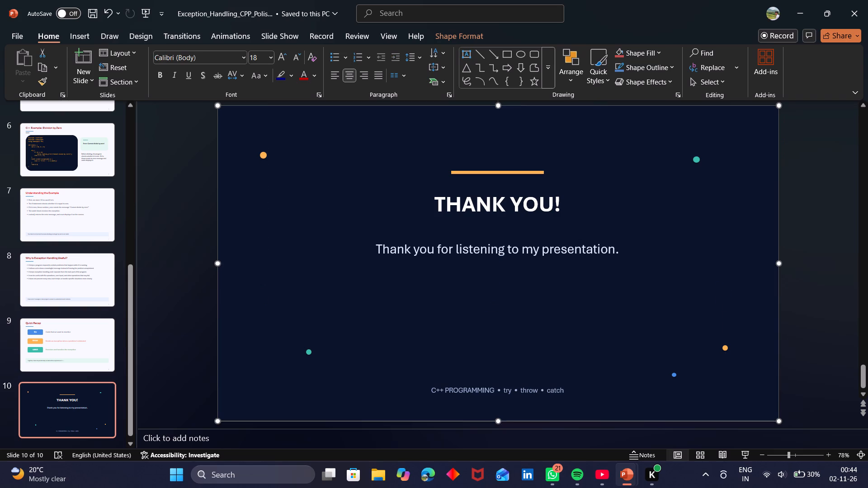
Enlarge the "THANK YOU!" title on slide 10 to font size 72.
left_click(525, 202)
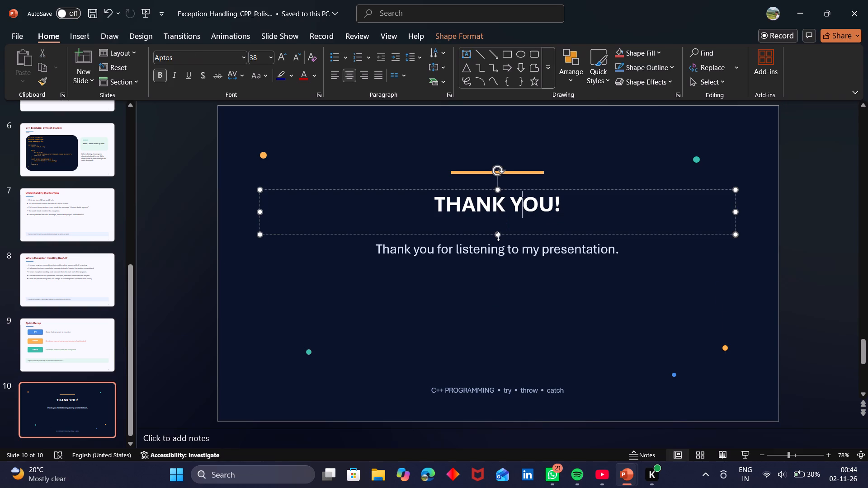
left_click_drag(498, 236, 516, 291)
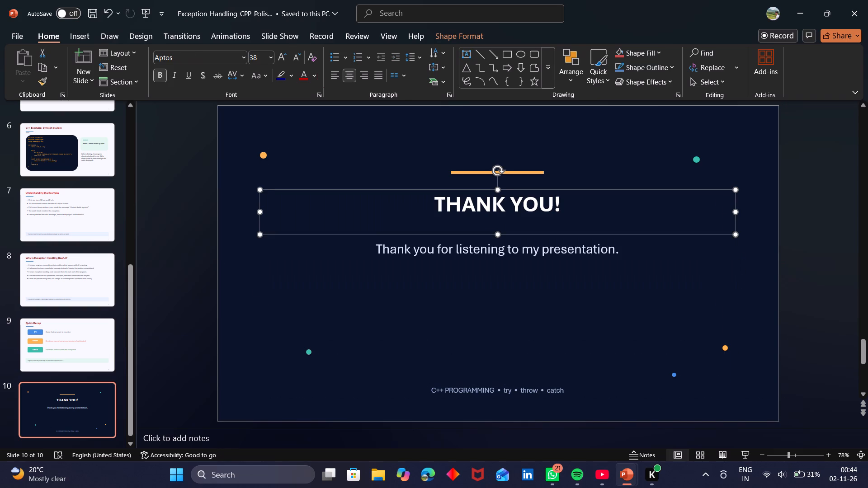
triple_click(281, 51)
triple_click(281, 51)
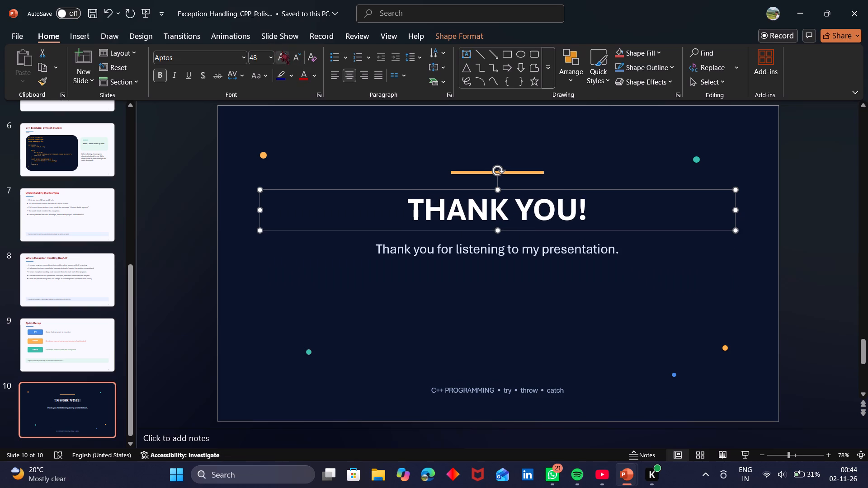
left_click(281, 51)
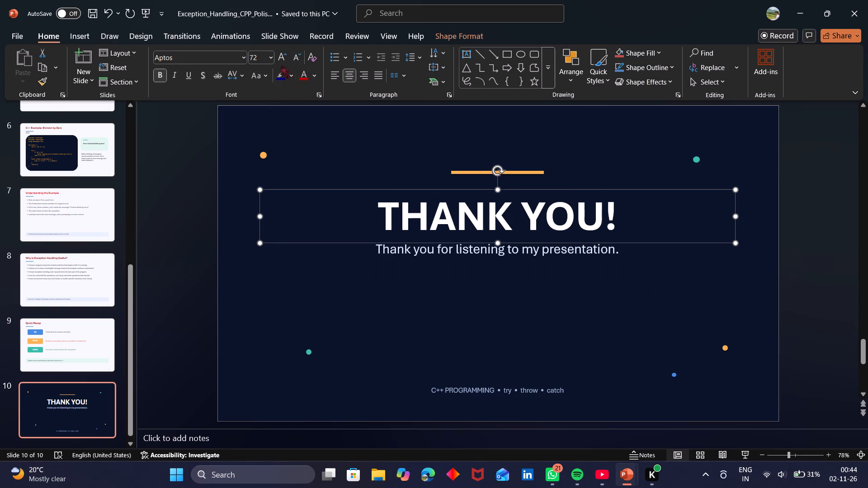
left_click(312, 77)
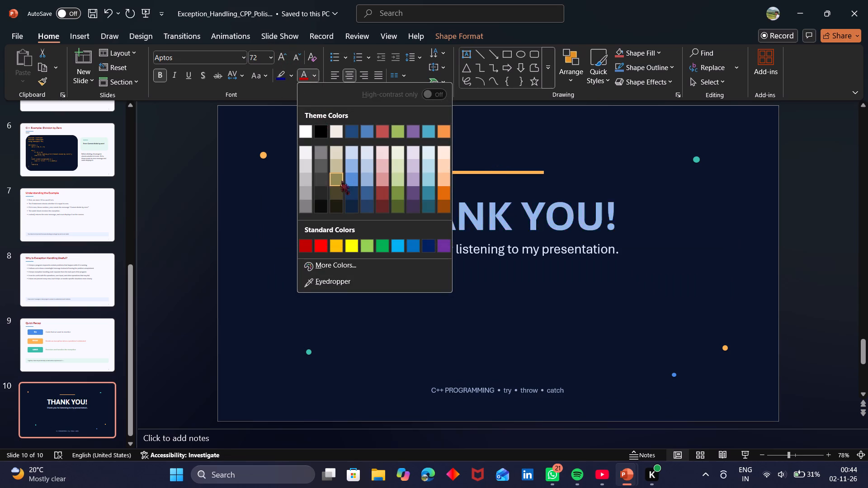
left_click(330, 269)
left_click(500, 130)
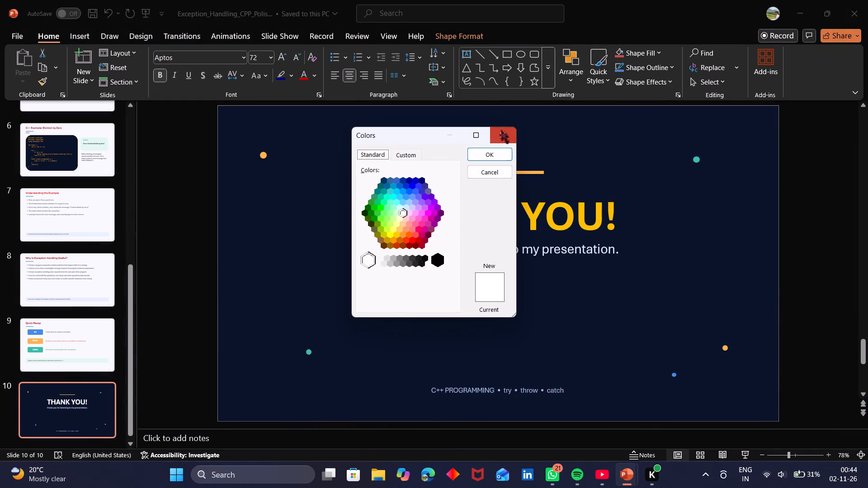
Move the line "Thank you for listening to my presentation." down, clear of the enlarged title on slide 10.
left_click(624, 249)
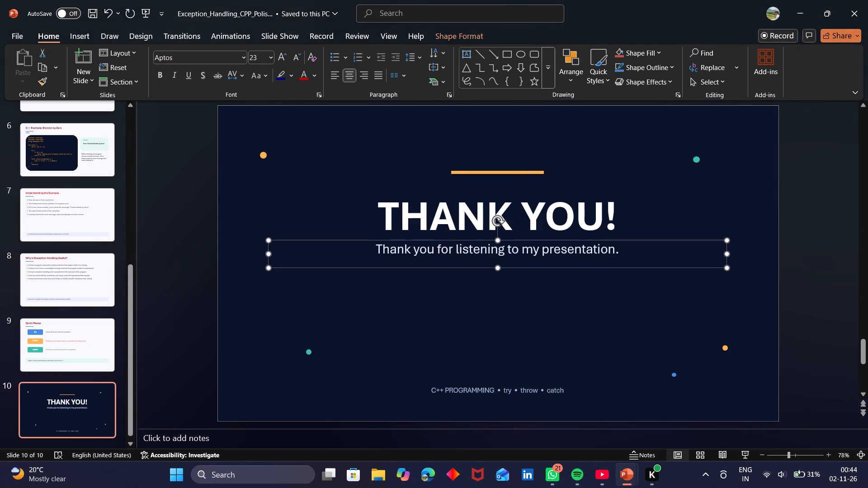
left_click_drag(625, 251, 626, 281)
Move the orange accent line on slide 10 slightly up and to the left, farther above the "THANK YOU!" title.
left_click(564, 213)
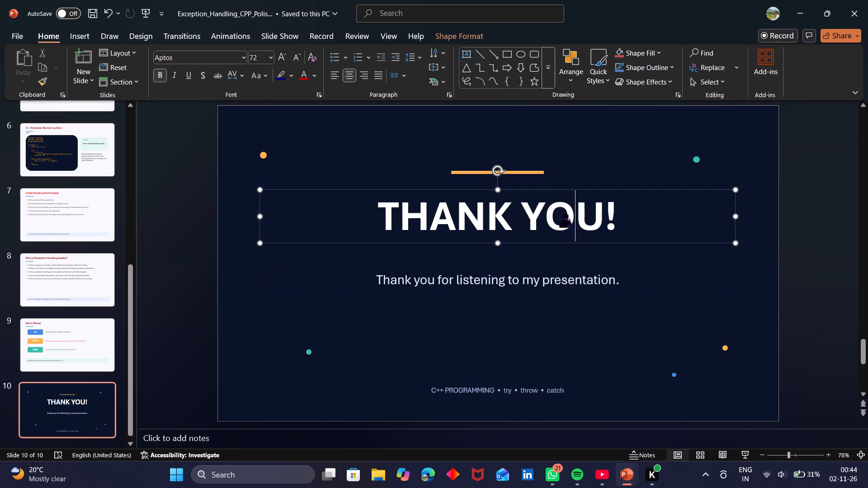
right_click_drag(499, 192, 496, 185)
right_click_drag(496, 185, 494, 175)
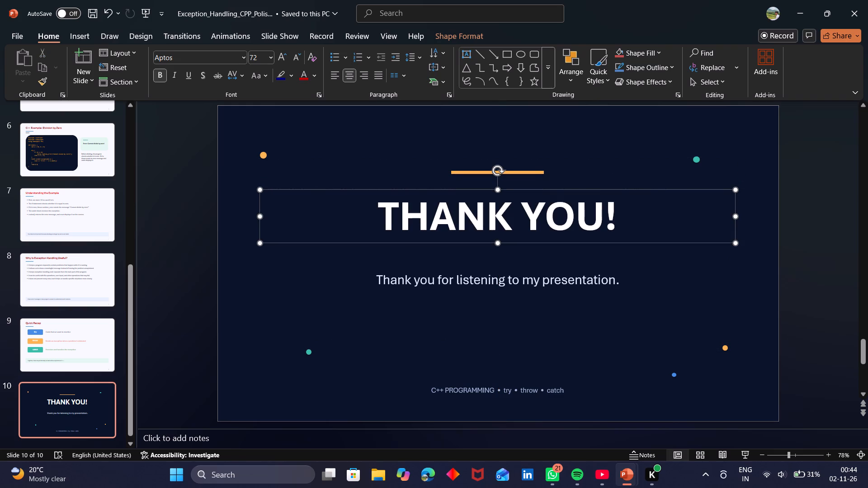
left_click(484, 173)
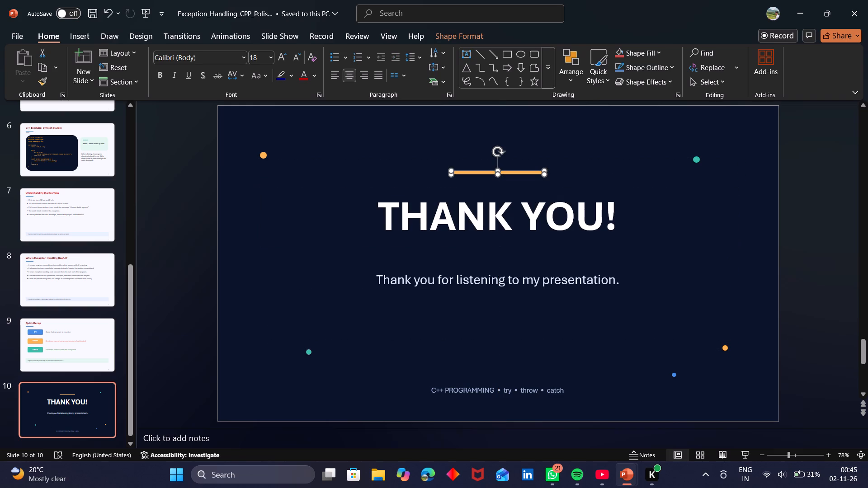
left_click_drag(484, 173, 479, 170)
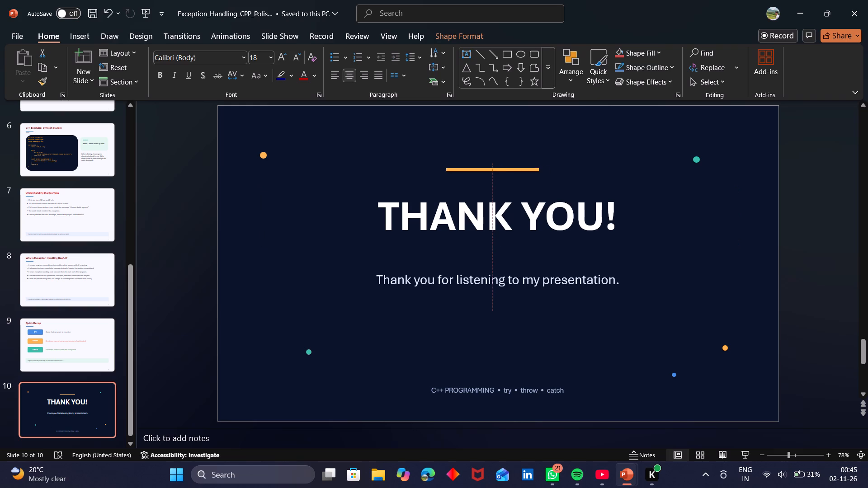
left_click_drag(479, 170, 468, 163)
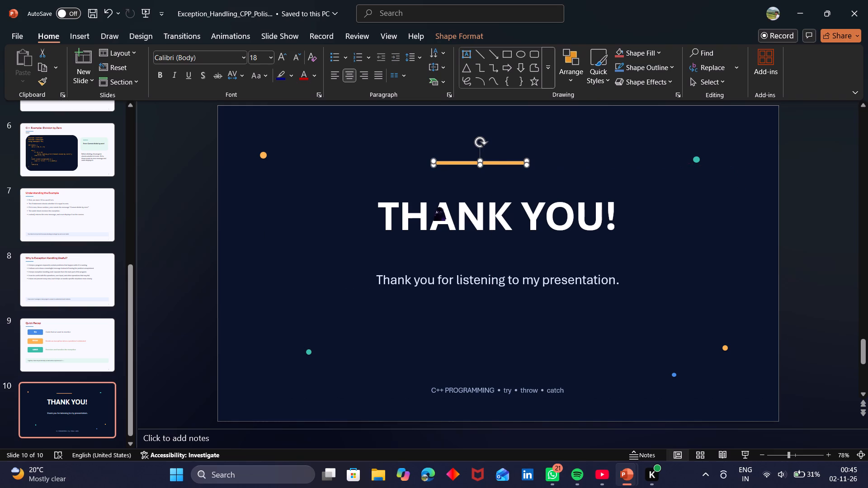
Increase the font size of the word "THANK" in the slide 10 title to 80.
left_click(438, 206)
left_click(279, 63)
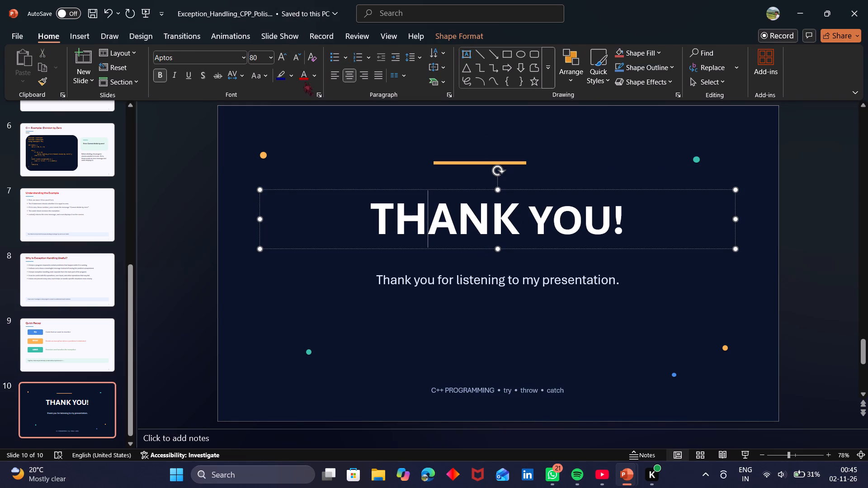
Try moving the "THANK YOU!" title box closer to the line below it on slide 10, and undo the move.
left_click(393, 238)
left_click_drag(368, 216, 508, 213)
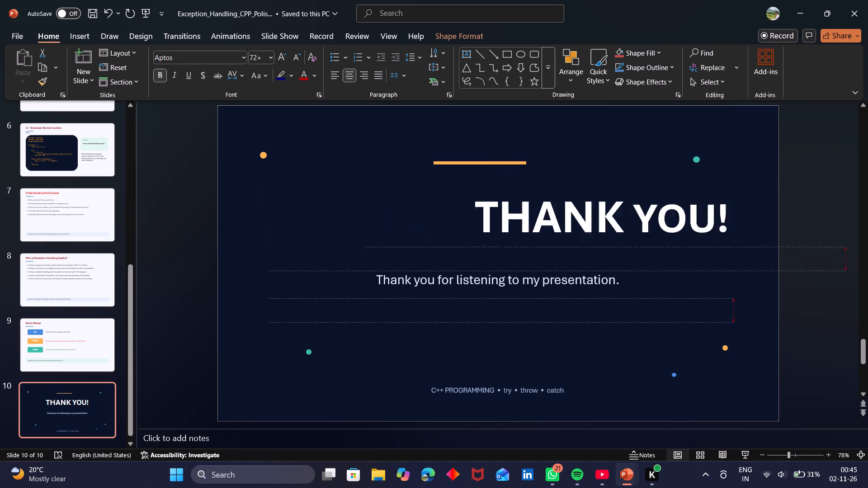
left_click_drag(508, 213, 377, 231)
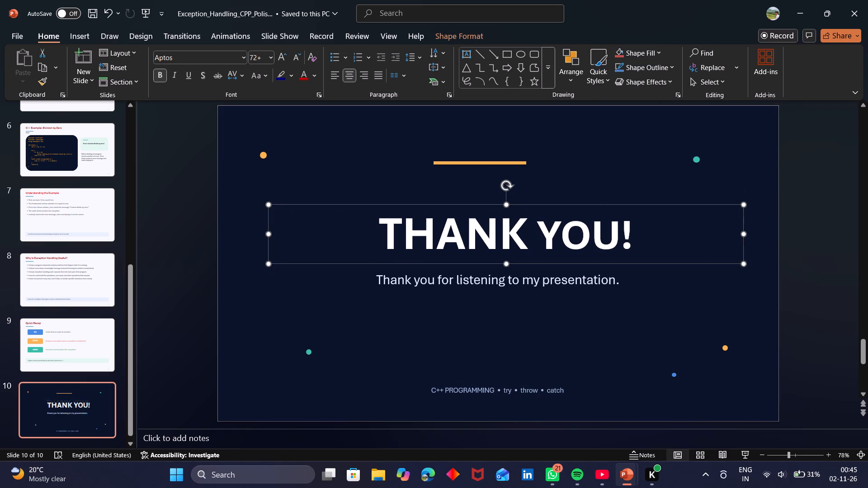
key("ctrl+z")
Recolour the whole "THANK YOU!" title on slide 10 to the golden-yellow standard colour.
left_click(641, 211)
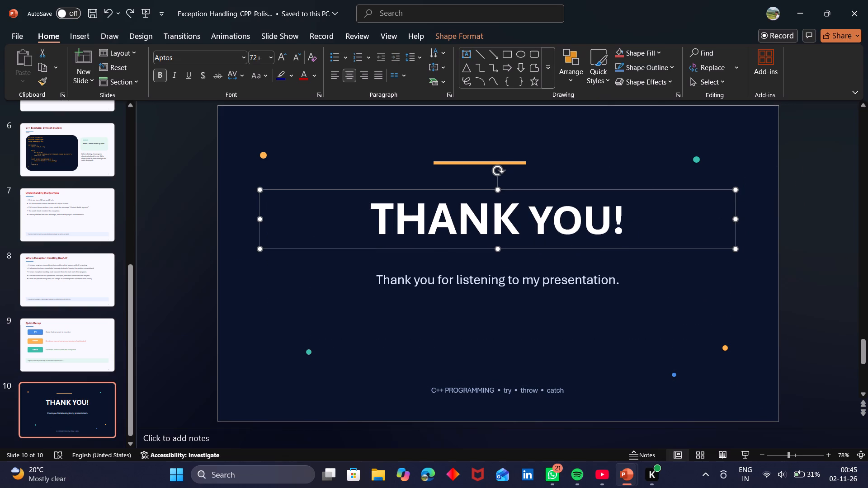
left_click(632, 217)
left_click(626, 224)
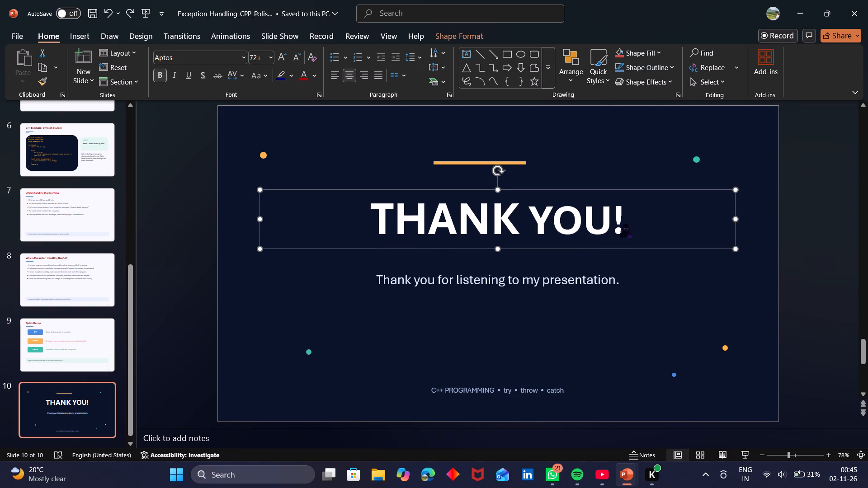
left_click(623, 223)
left_click_drag(623, 223, 428, 207)
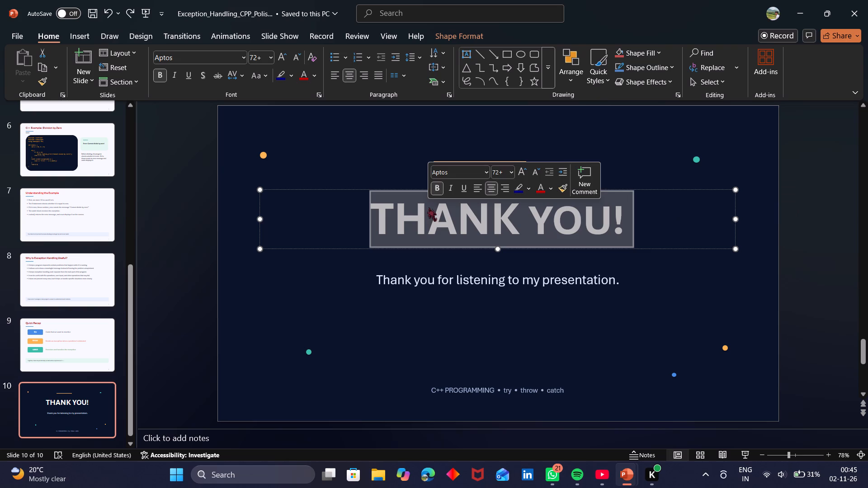
left_click(312, 69)
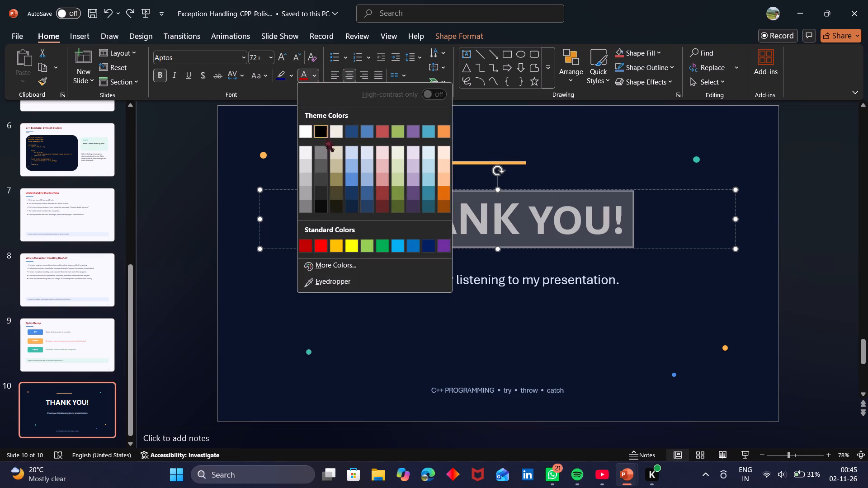
left_click(336, 248)
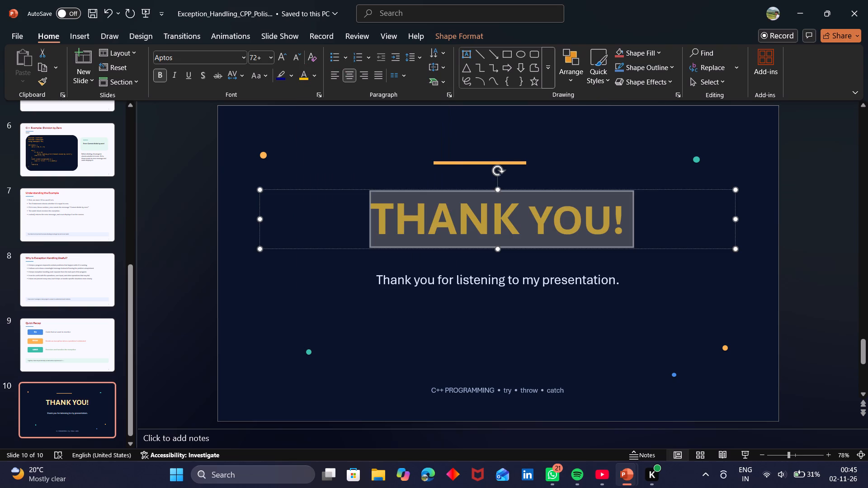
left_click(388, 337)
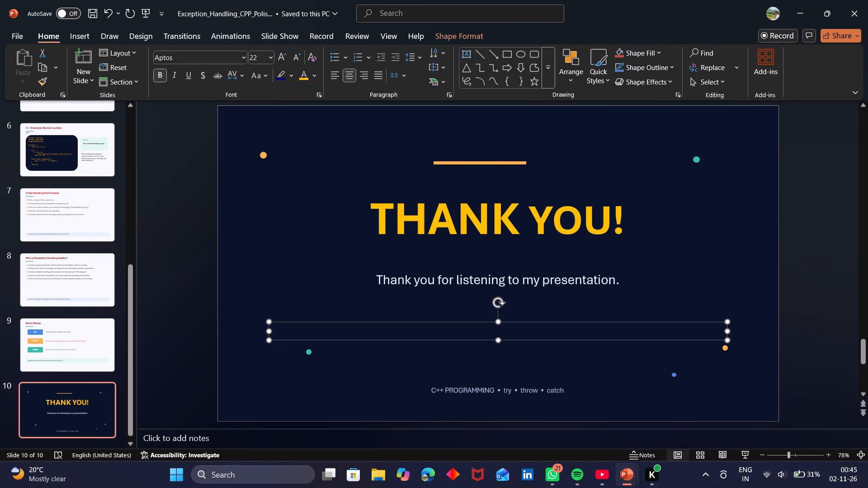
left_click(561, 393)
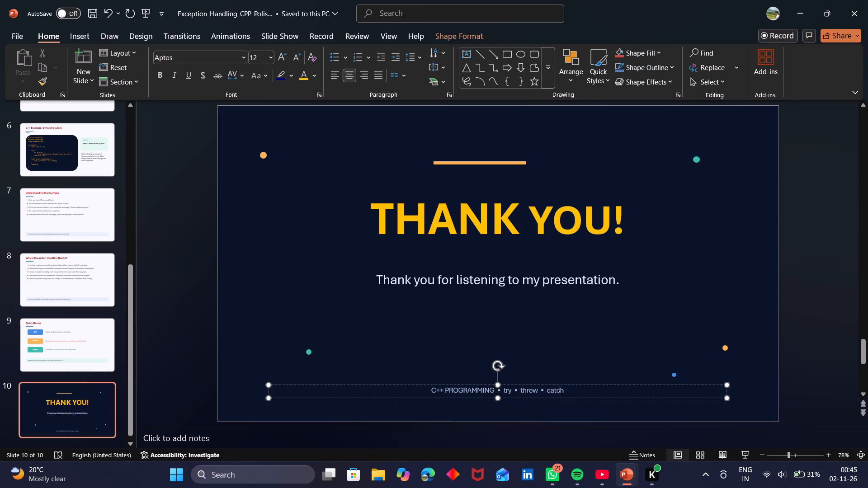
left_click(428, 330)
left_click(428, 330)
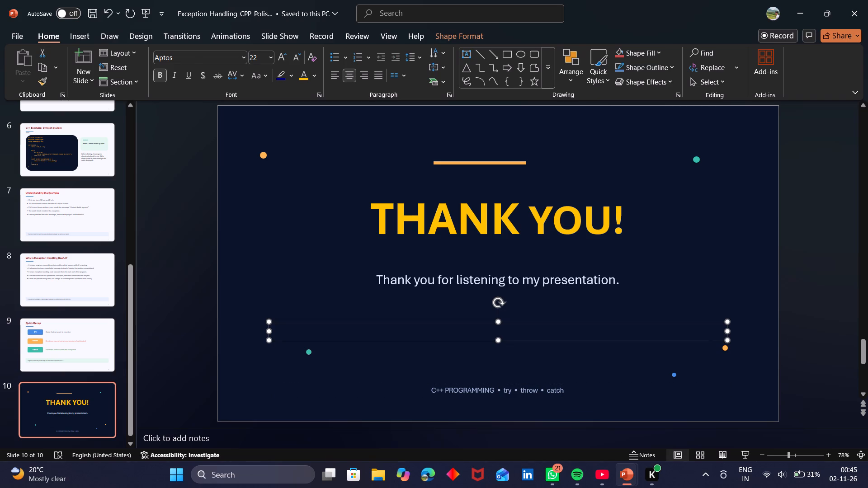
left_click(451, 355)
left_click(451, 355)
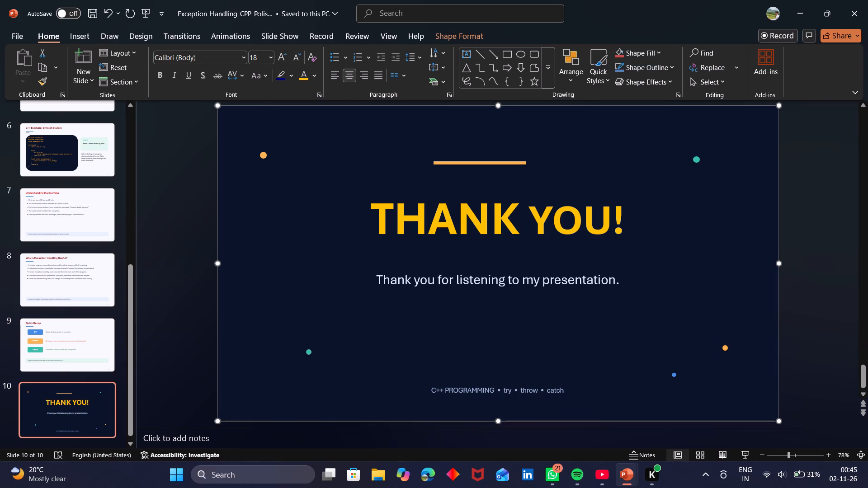
Move the slide's lower-left teal dot outward until it sits directly below the upper-left orange dot.
left_click(311, 354)
left_click(308, 352)
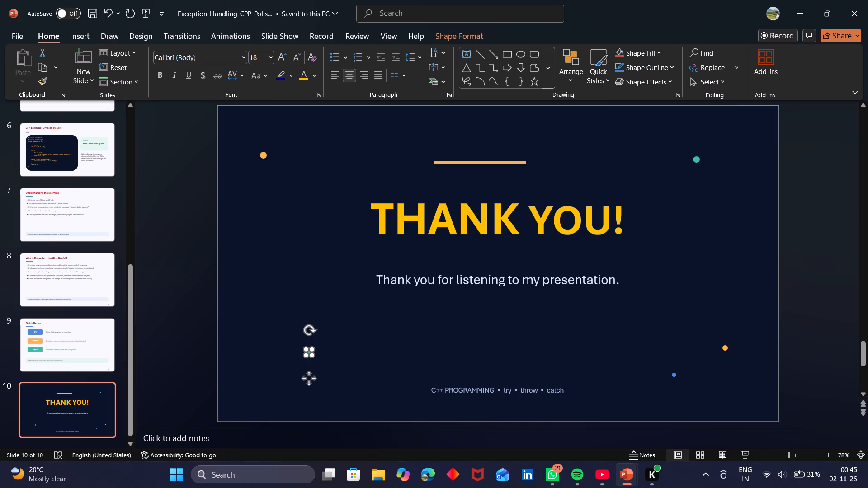
left_click_drag(310, 377, 305, 375)
left_click_drag(305, 375, 264, 375)
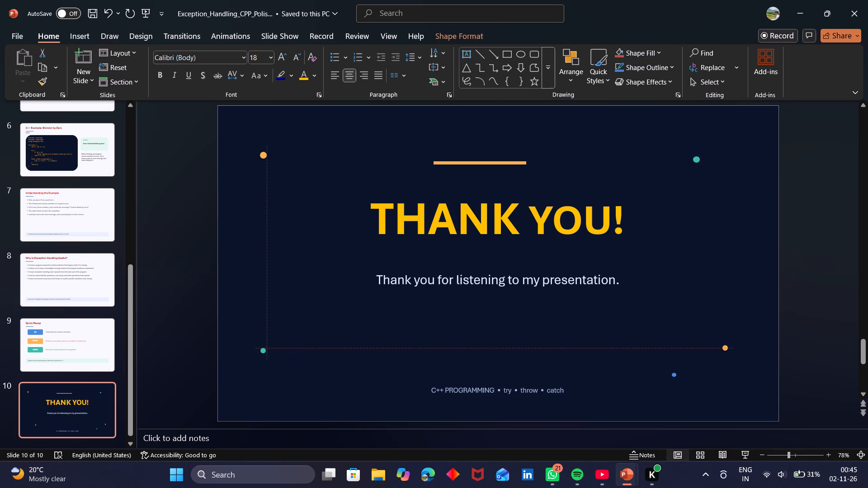
left_click_drag(264, 375, 267, 375)
left_click_drag(267, 375, 264, 376)
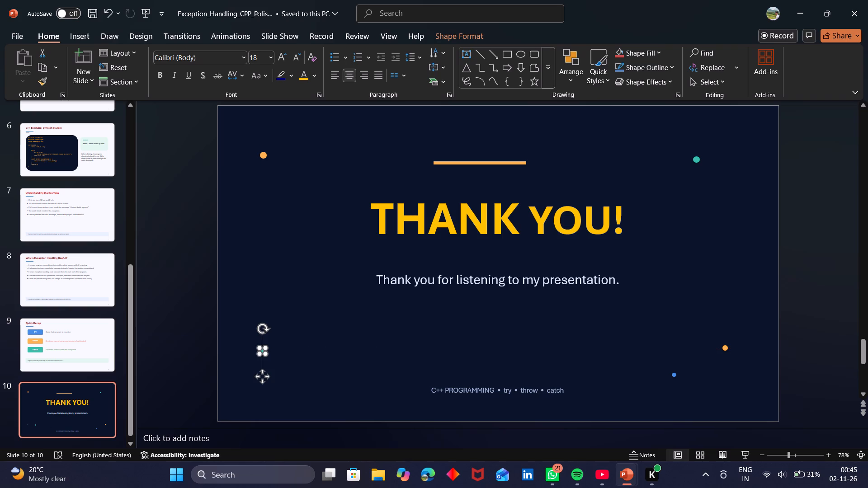
Move the slide's lower-right orange dot inward, below the upper-right teal dot and about level with the lower-left teal dot.
left_click(730, 346)
left_click(727, 350)
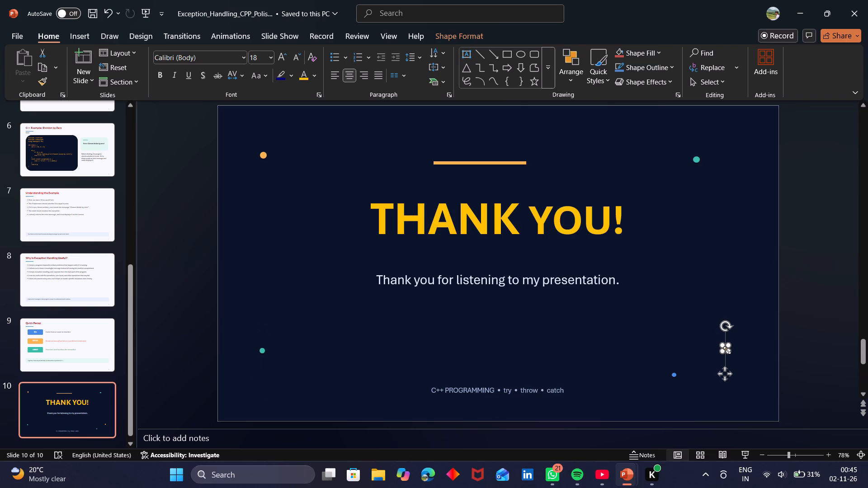
left_click_drag(726, 376, 706, 375)
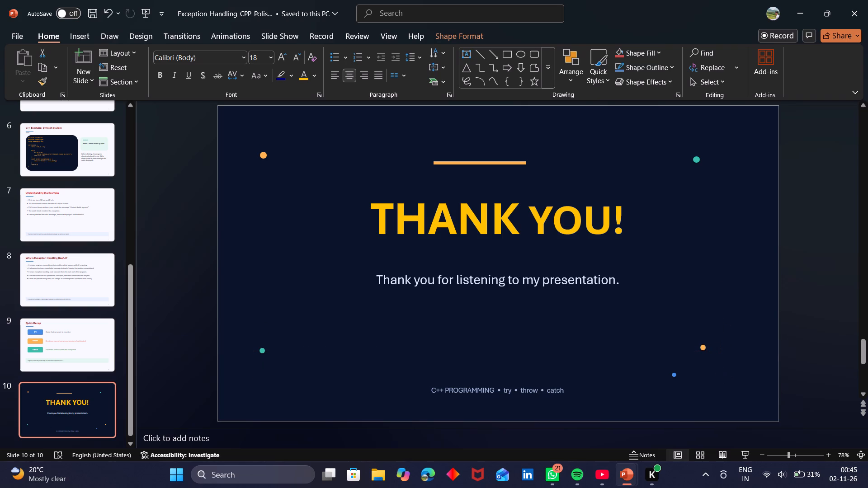
left_click_drag(706, 375, 706, 381)
left_click_drag(706, 381, 704, 372)
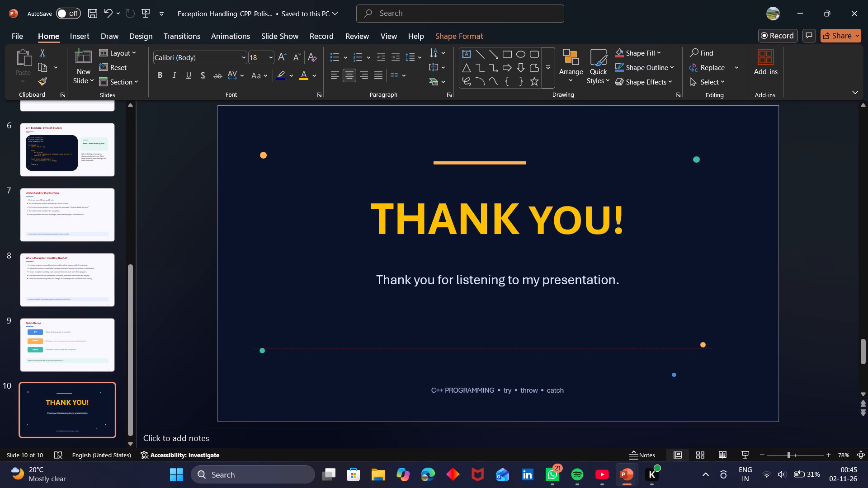
left_click_drag(704, 372, 703, 376)
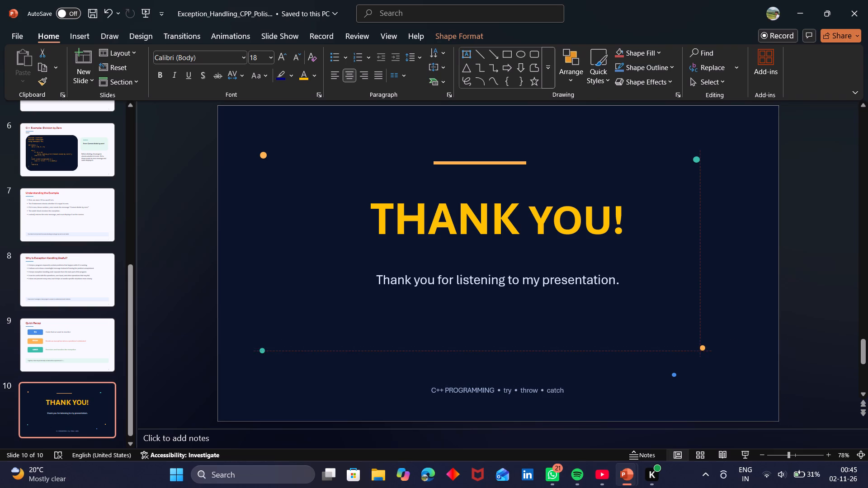
left_click_drag(703, 376, 700, 376)
left_click_drag(700, 376, 701, 376)
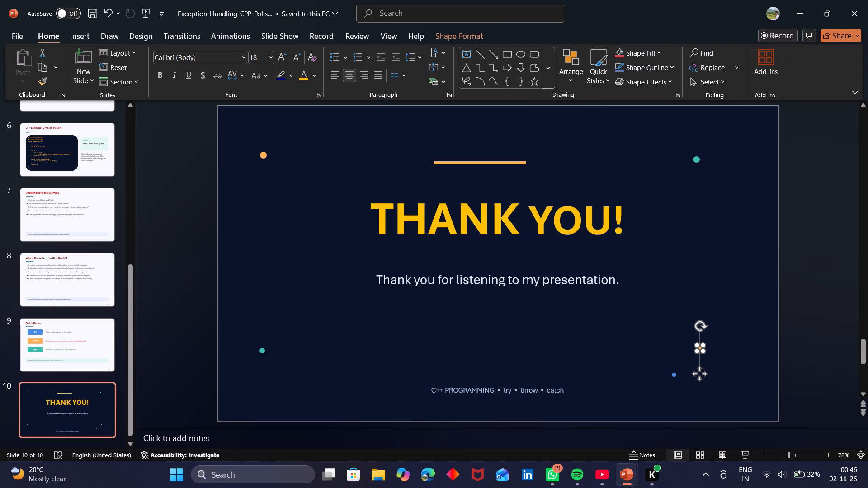
Move the upper-right teal dot on slide 10 slightly upward until it is about level with the upper-left orange dot.
left_click(693, 159)
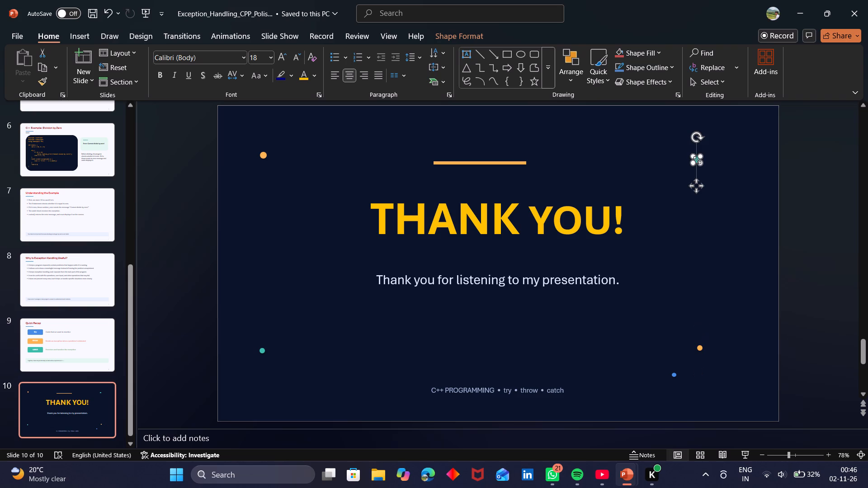
left_click_drag(697, 186, 697, 175)
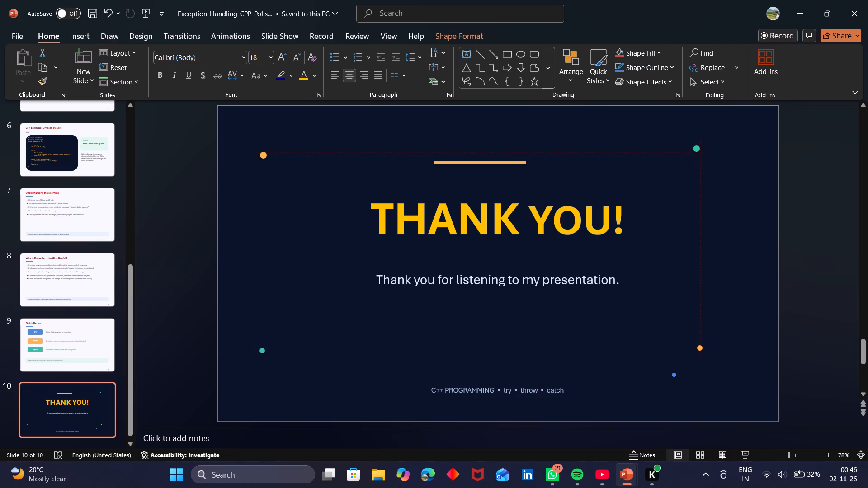
left_click_drag(697, 175, 698, 177)
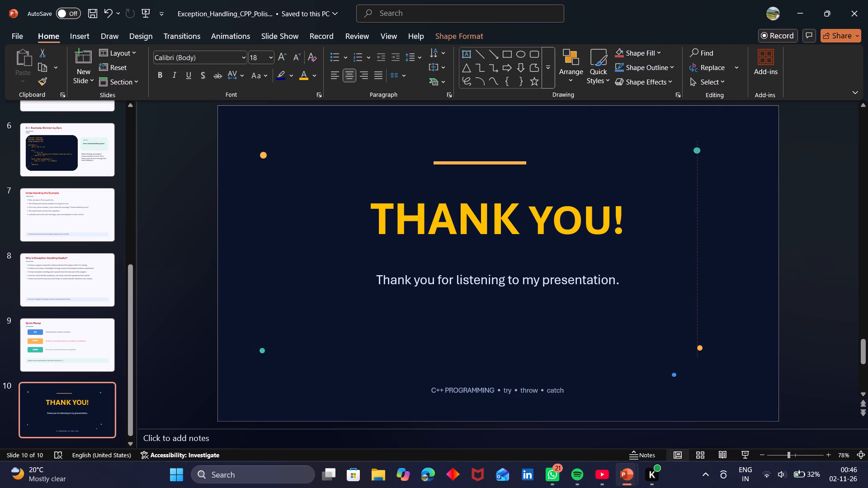
left_click_drag(698, 177, 697, 178)
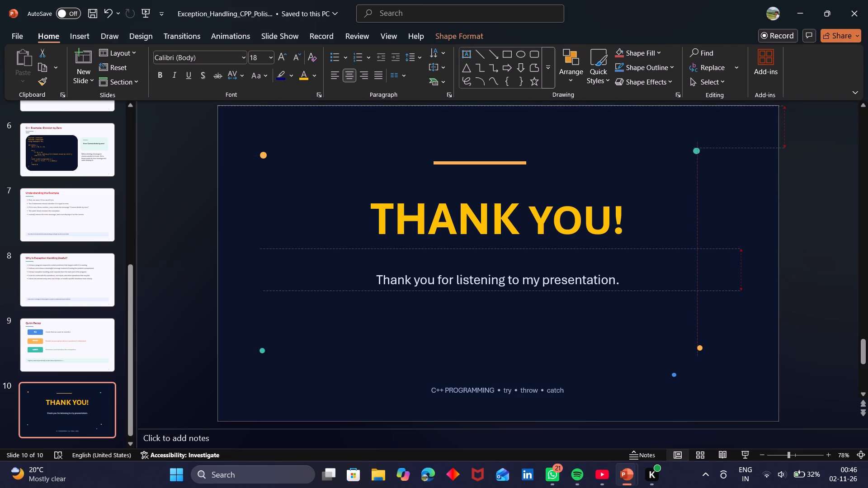
left_click_drag(697, 178, 695, 177)
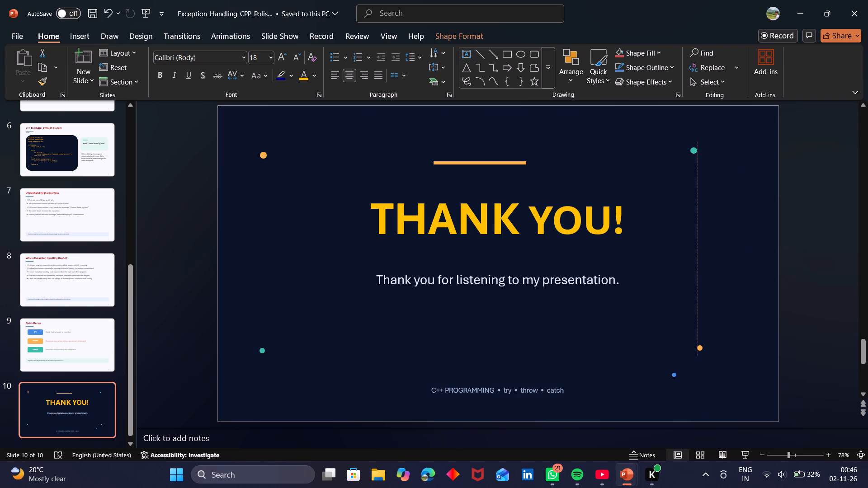
left_click_drag(695, 177, 697, 176)
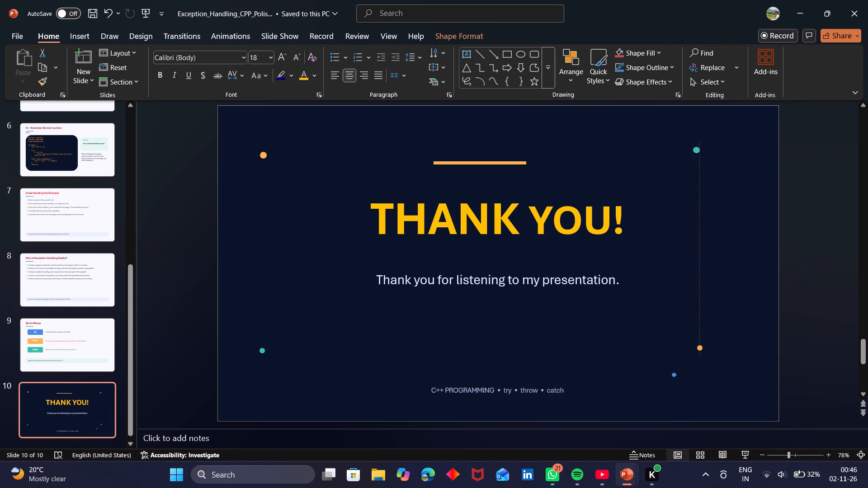
left_click_drag(697, 176, 697, 178)
left_click_drag(697, 178, 697, 178)
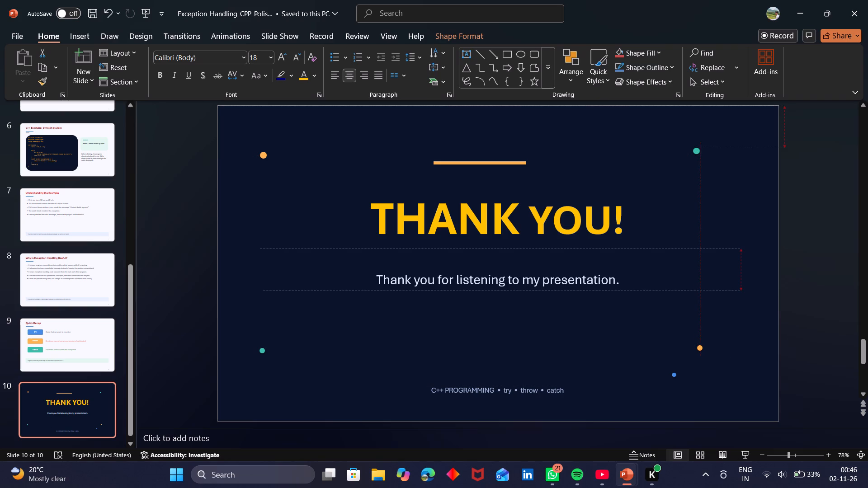
left_click_drag(697, 178, 697, 179)
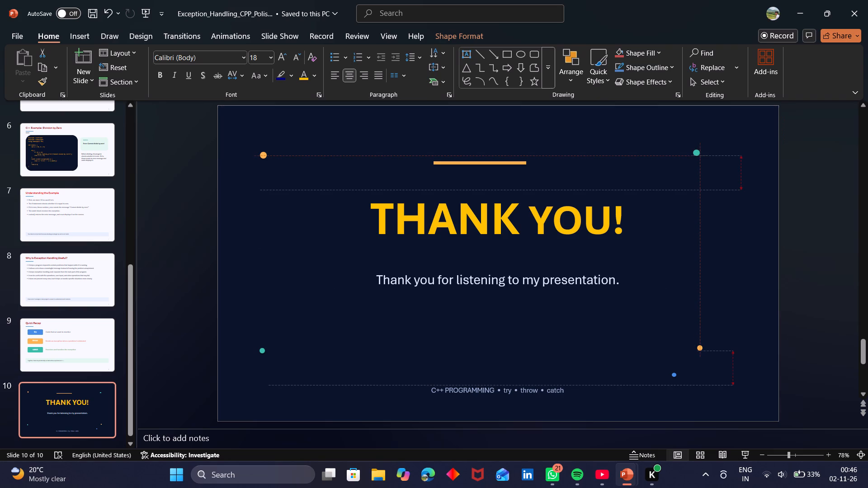
left_click_drag(697, 179, 697, 179)
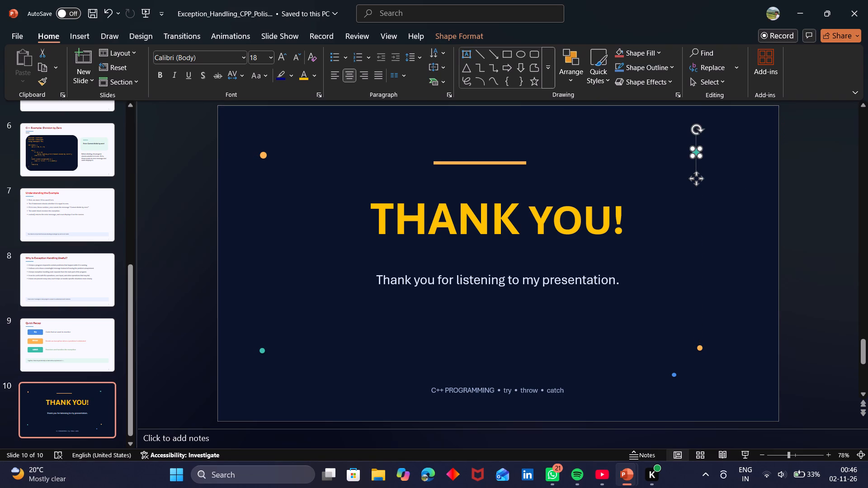
left_click(685, 227)
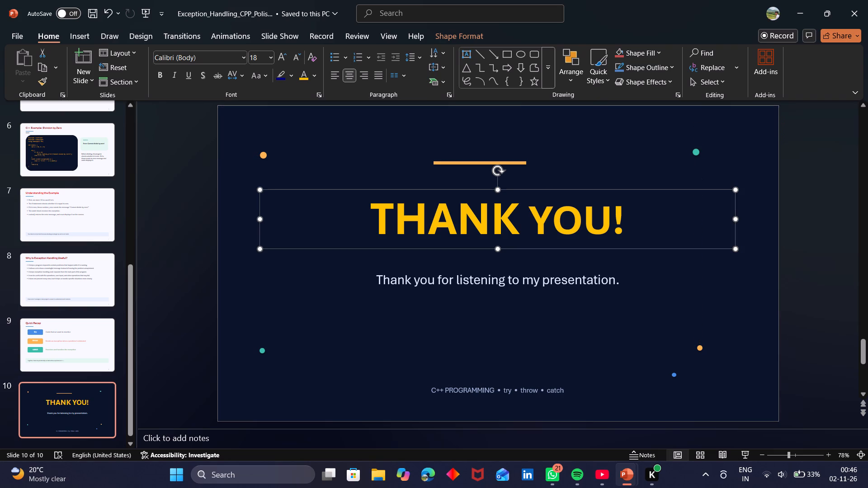
Delete the small blue dot near the lower-right orange dot on slide 10.
left_click(674, 375)
key("Delete")
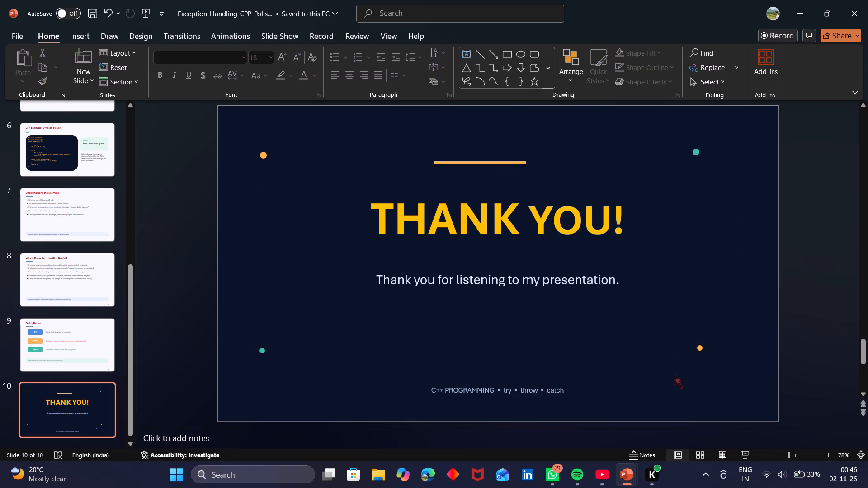
On slide 1, stretch the C++ cover picture upward so its top edge extends slightly beyond the slide's top edge.
scroll(70, 192, "up", 7)
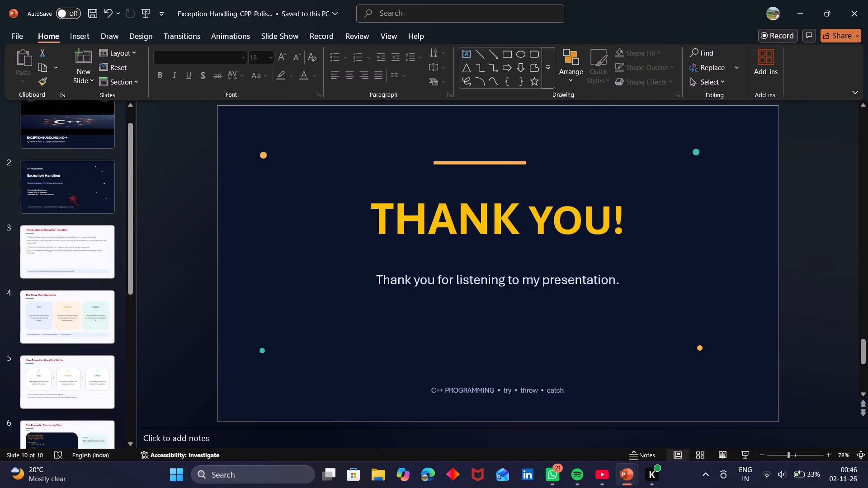
scroll(70, 192, "up", 3)
left_click(90, 133)
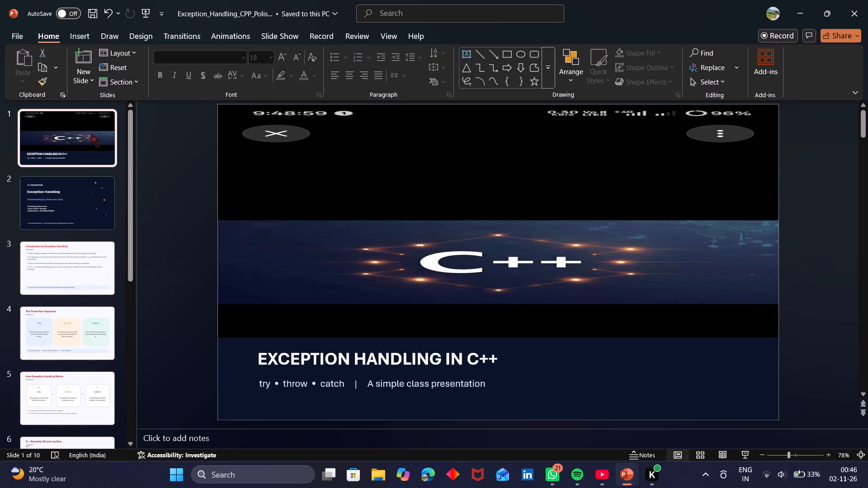
left_click(366, 251)
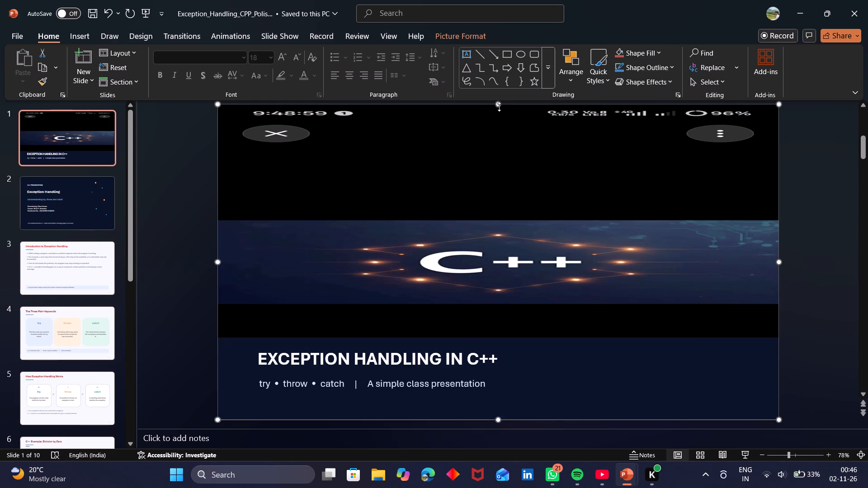
left_click_drag(498, 105, 505, 146)
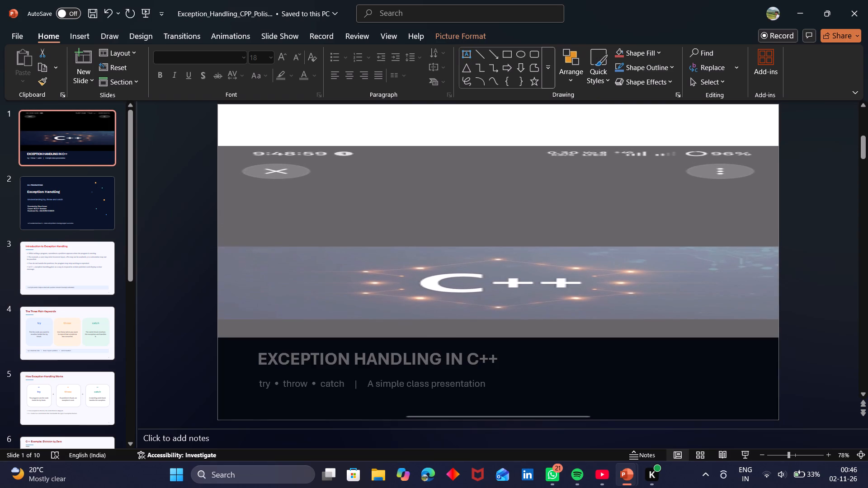
left_click_drag(505, 146, 502, 101)
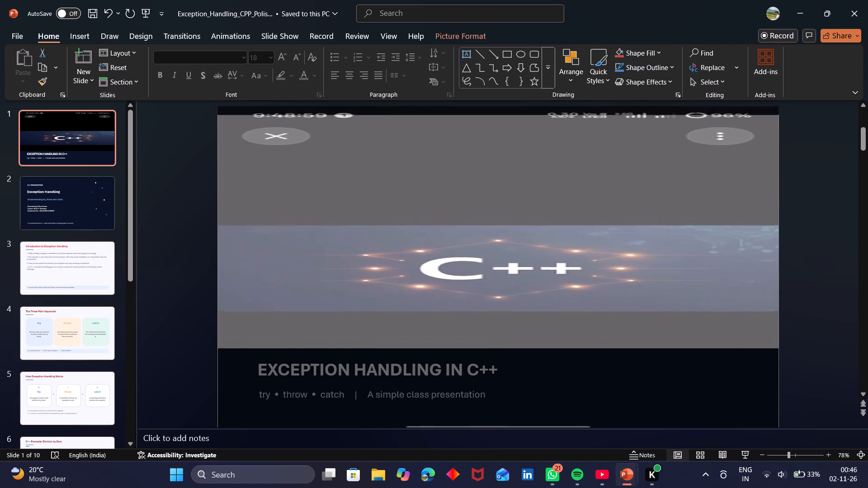
left_click_drag(502, 101, 504, 94)
left_click(357, 157)
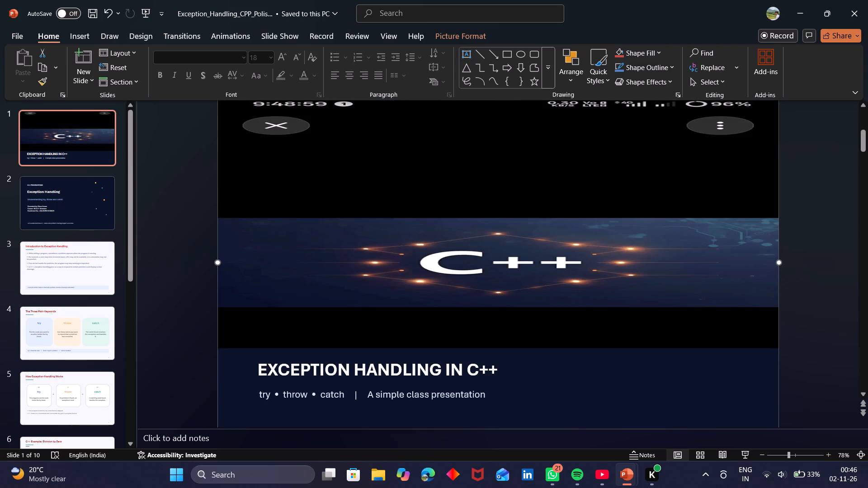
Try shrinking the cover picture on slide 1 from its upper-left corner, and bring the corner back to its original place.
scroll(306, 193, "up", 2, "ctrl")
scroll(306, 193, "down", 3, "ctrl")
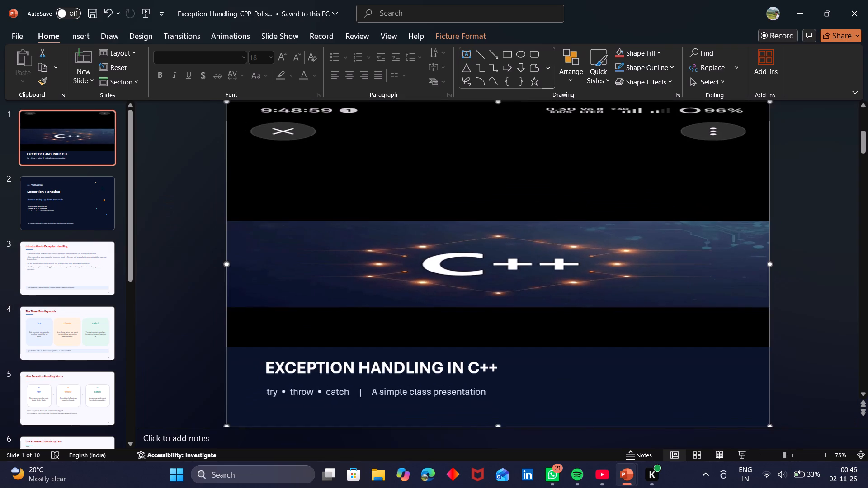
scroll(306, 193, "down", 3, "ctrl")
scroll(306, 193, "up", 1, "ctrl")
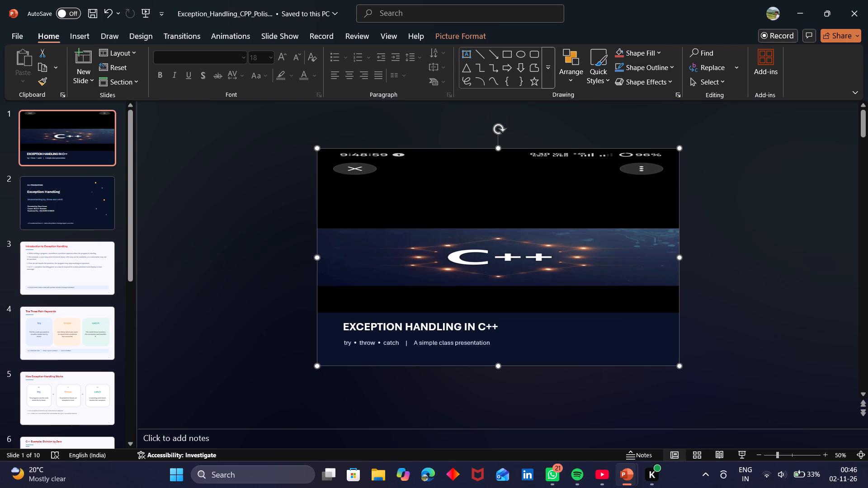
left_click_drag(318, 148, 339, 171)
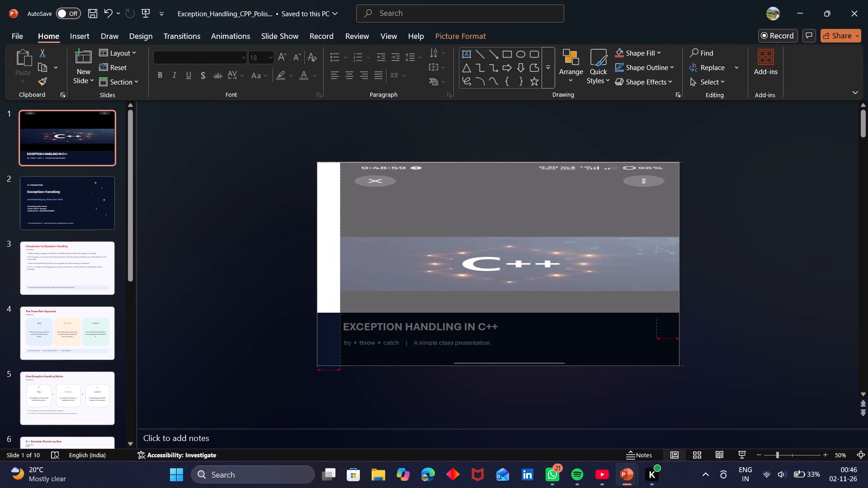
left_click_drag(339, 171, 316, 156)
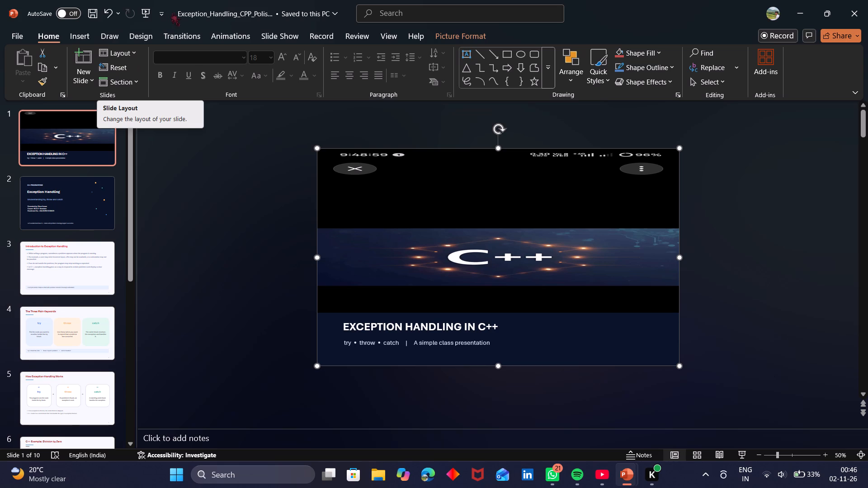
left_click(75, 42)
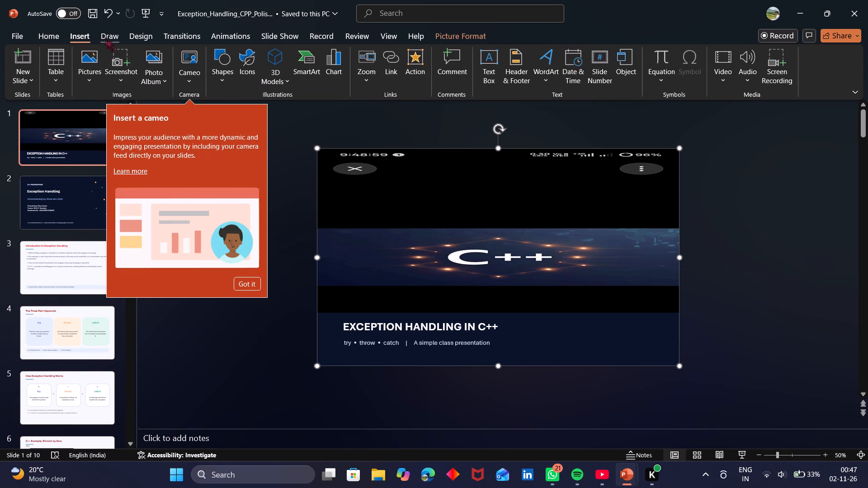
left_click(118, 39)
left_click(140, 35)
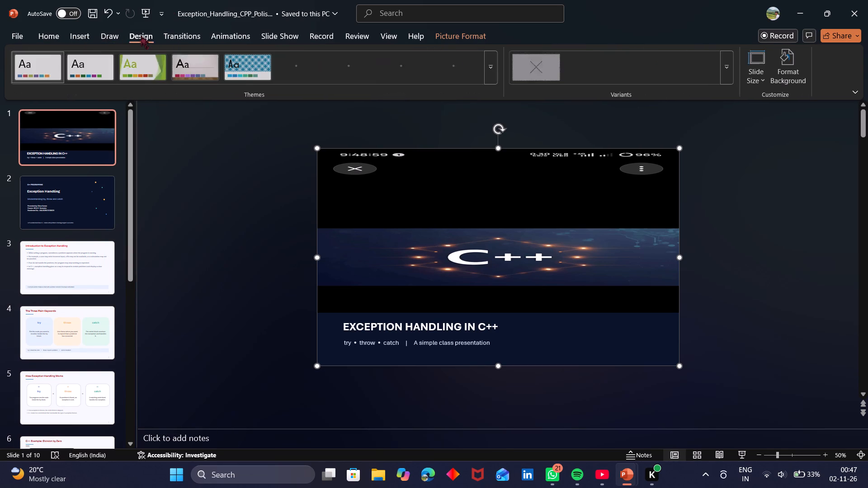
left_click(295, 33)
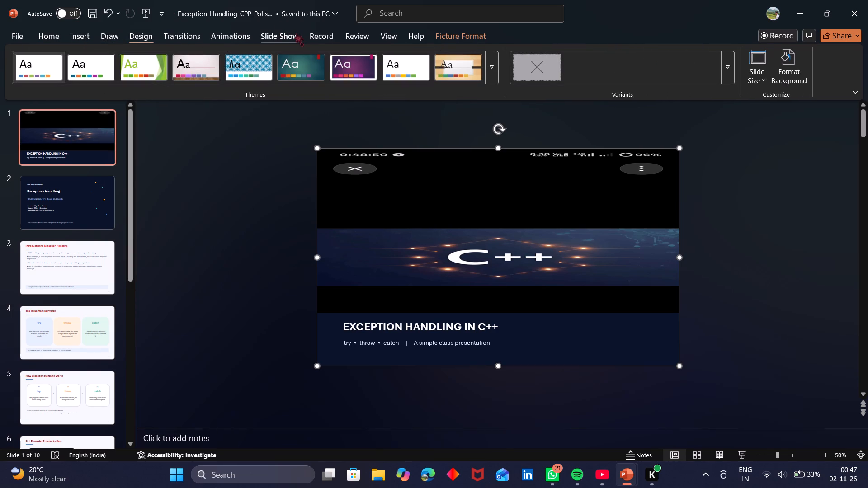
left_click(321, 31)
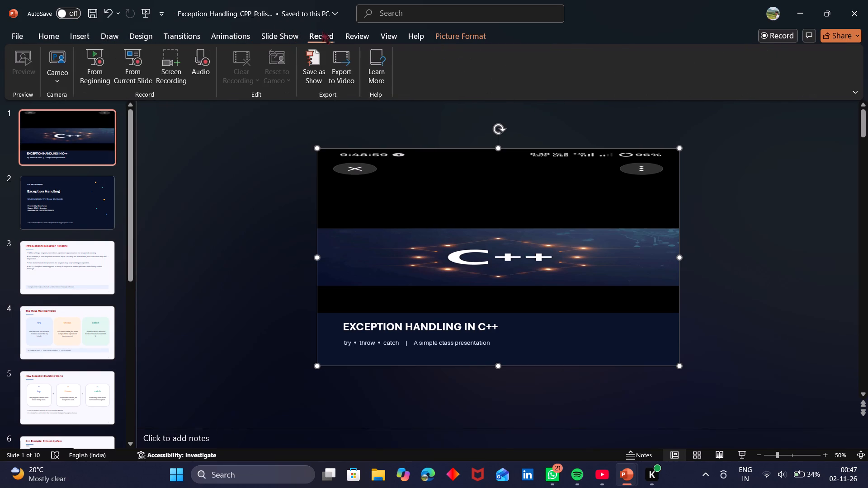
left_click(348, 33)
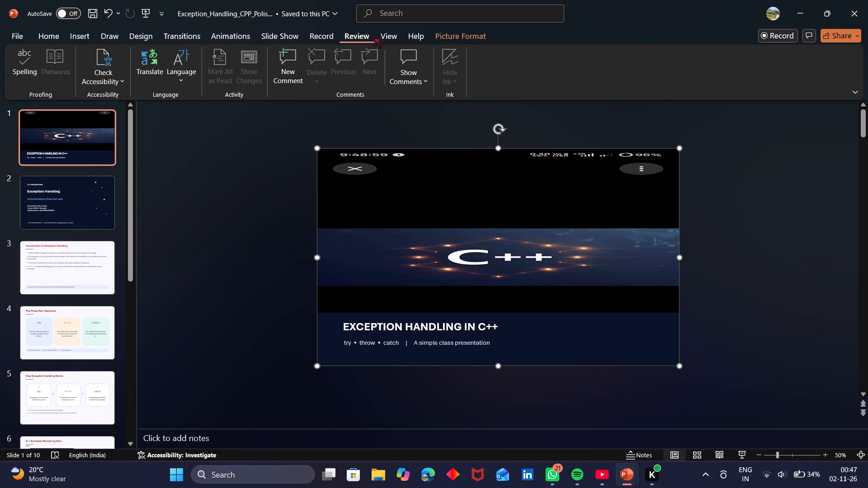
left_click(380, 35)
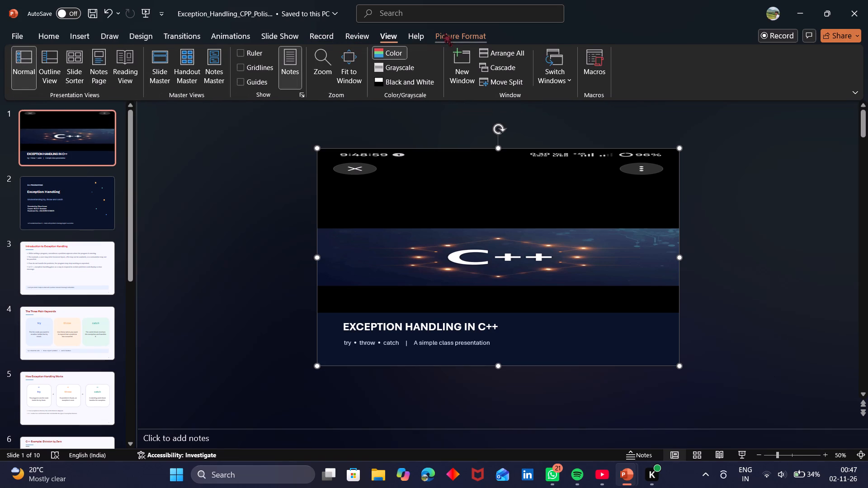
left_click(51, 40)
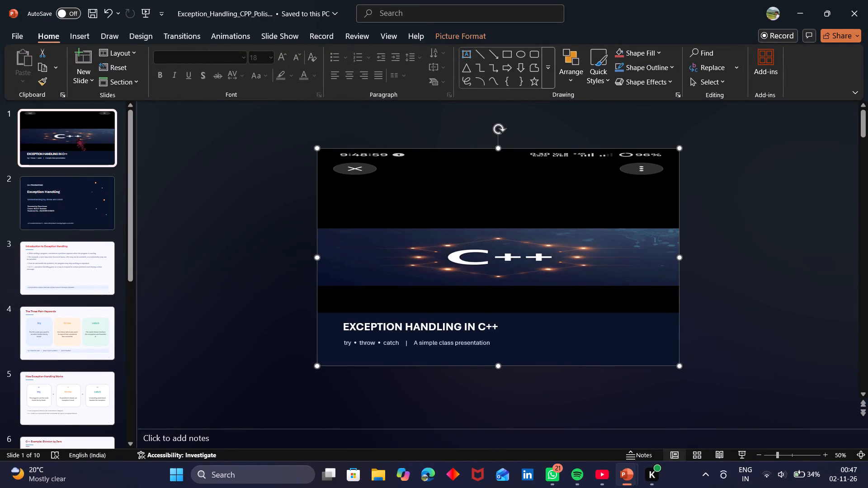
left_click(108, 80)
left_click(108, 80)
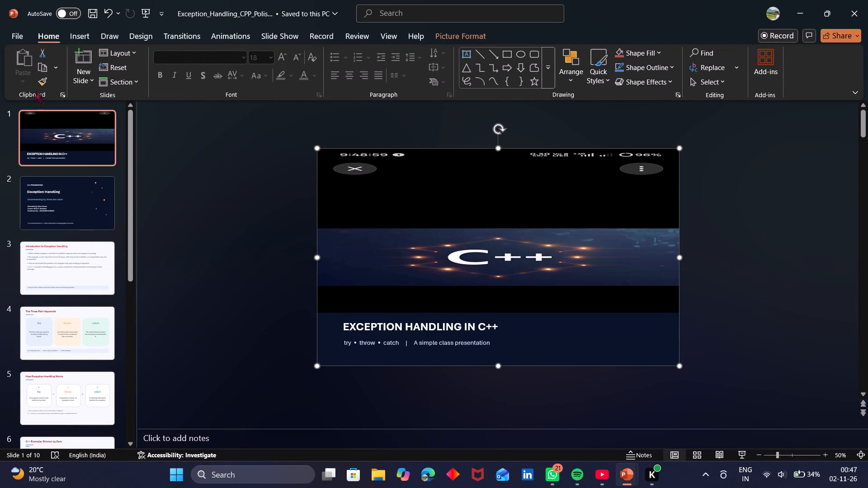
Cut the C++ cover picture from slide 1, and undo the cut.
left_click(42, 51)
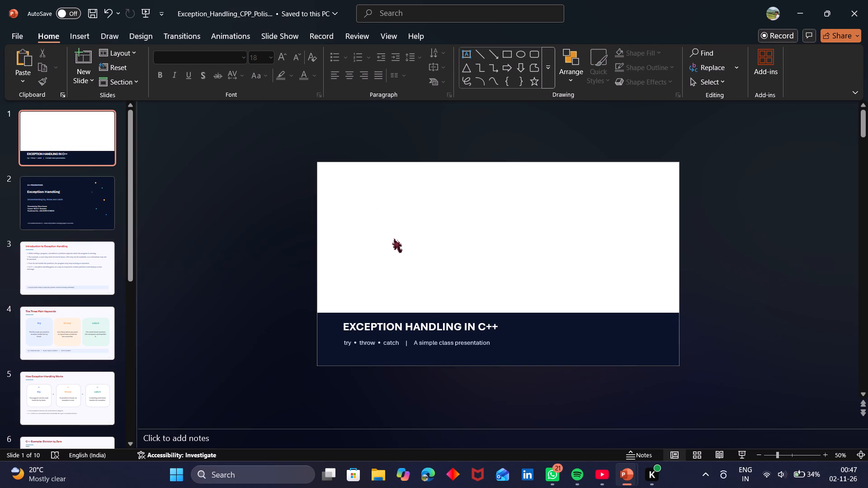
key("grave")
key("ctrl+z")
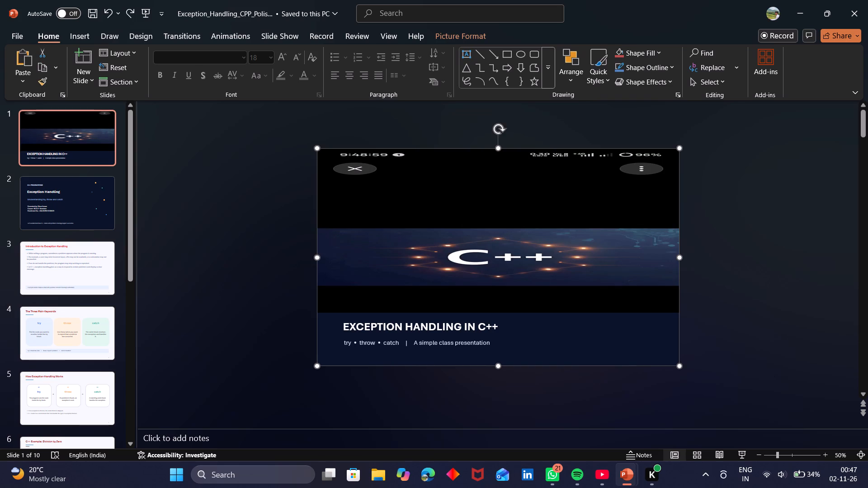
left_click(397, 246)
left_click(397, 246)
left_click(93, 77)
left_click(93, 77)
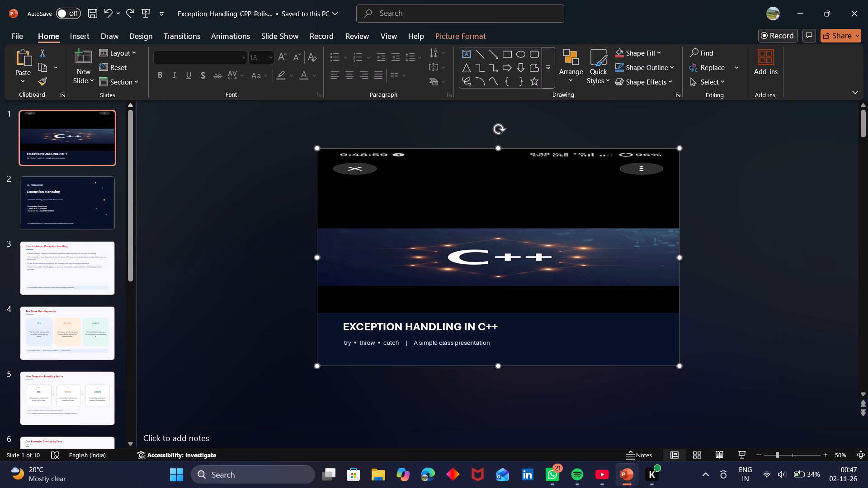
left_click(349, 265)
Undo the last three changes, reverting the upward stretch of the C++ cover picture on slide 1.
left_click(273, 252)
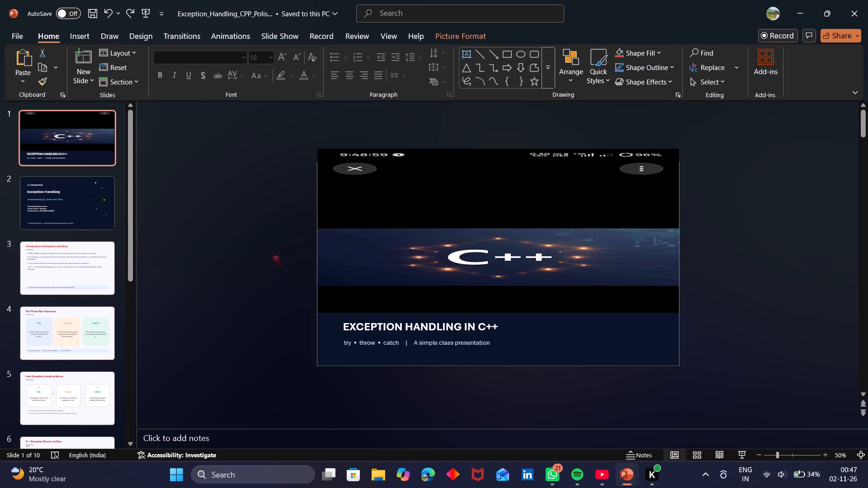
left_click(345, 255)
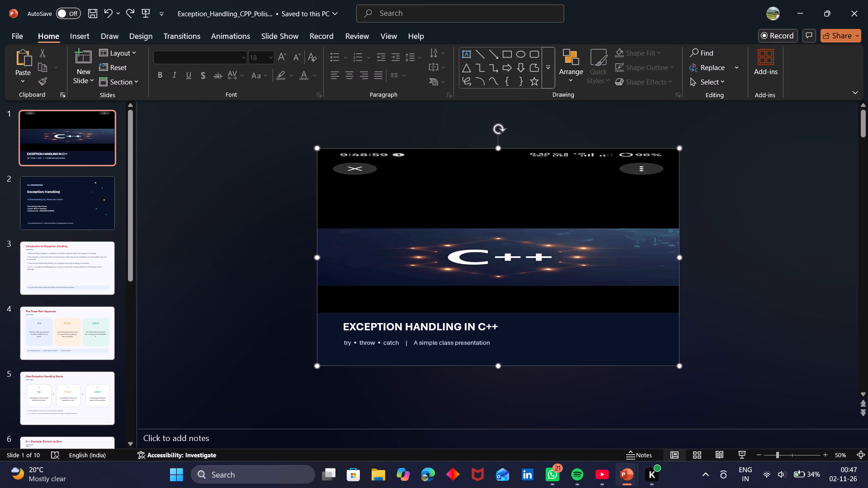
key("ctrl+z")
key("ctrl+z")
key("ctrl+z")
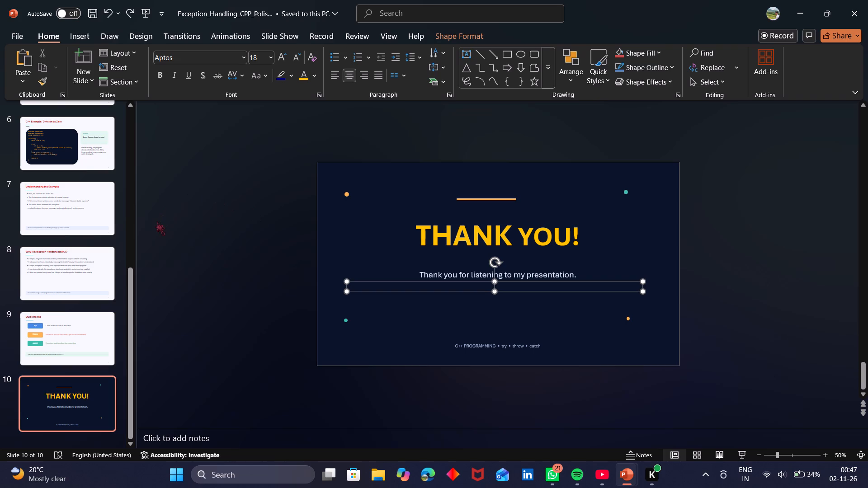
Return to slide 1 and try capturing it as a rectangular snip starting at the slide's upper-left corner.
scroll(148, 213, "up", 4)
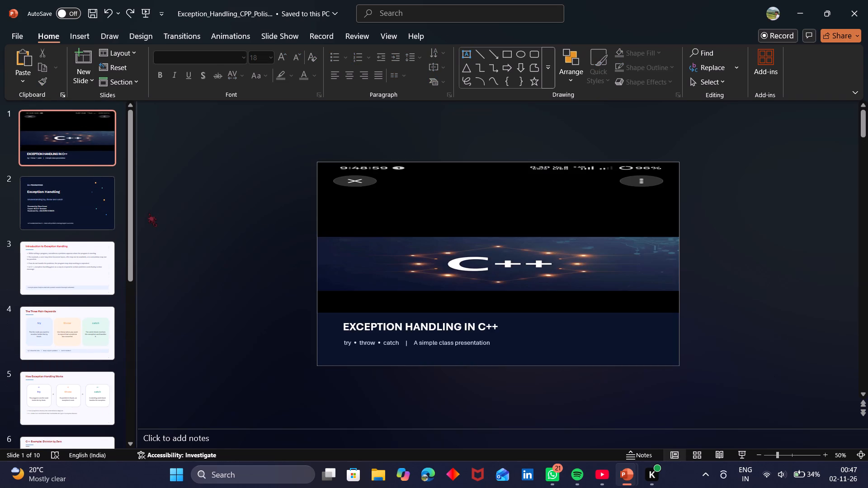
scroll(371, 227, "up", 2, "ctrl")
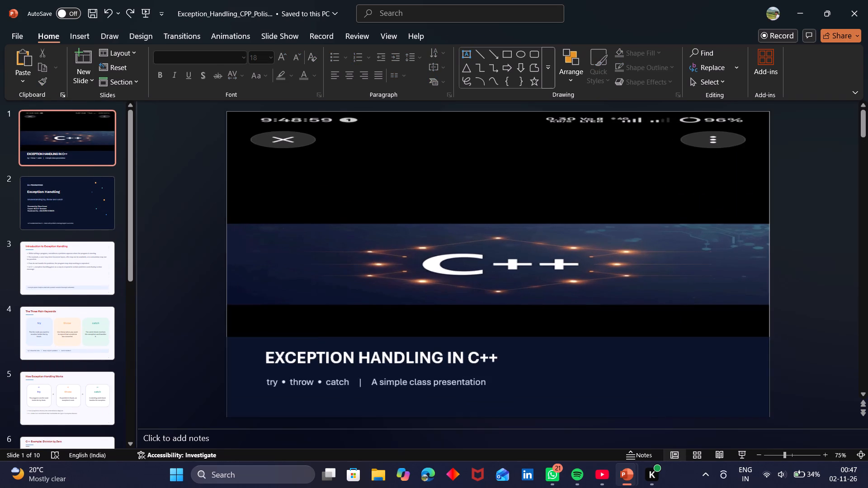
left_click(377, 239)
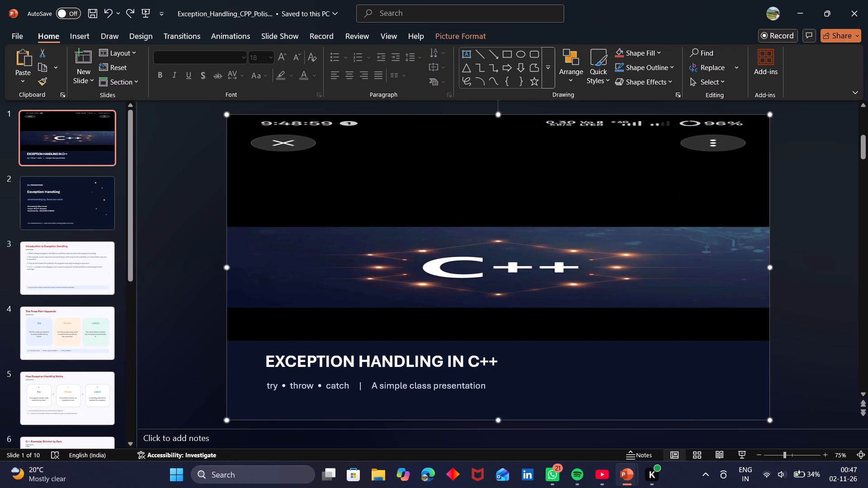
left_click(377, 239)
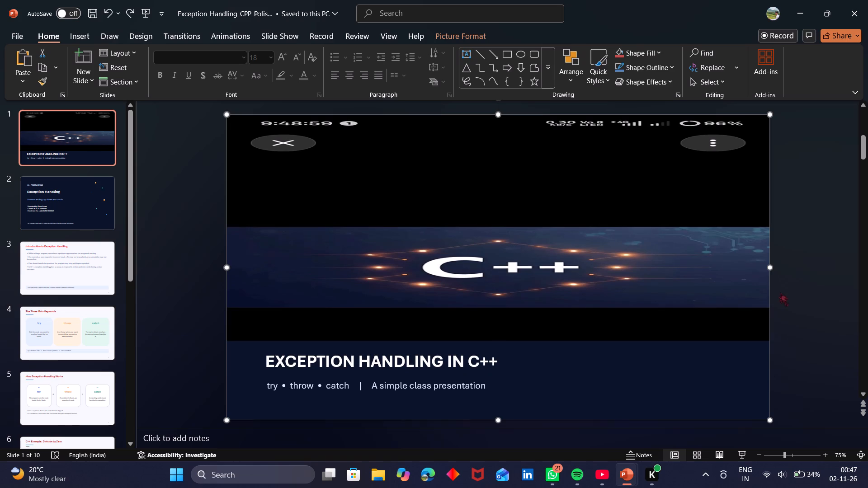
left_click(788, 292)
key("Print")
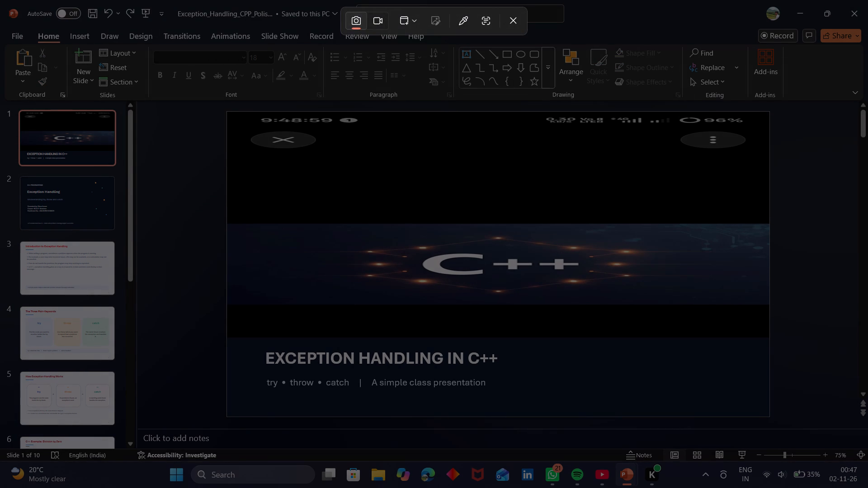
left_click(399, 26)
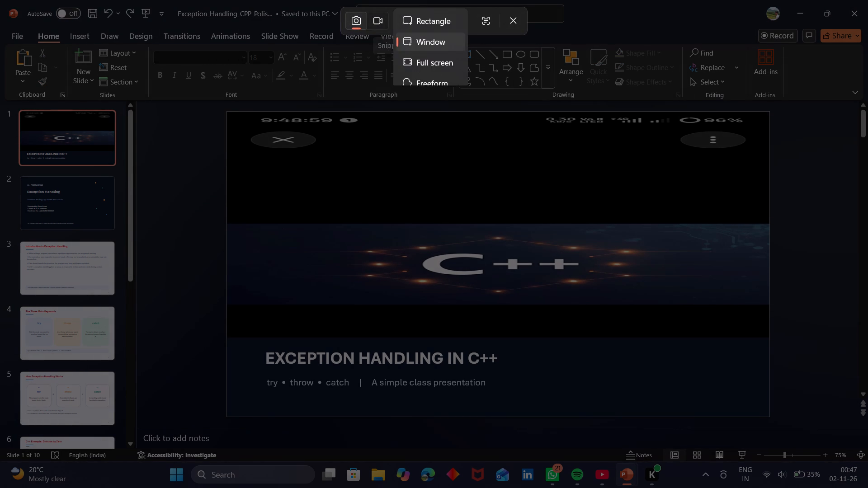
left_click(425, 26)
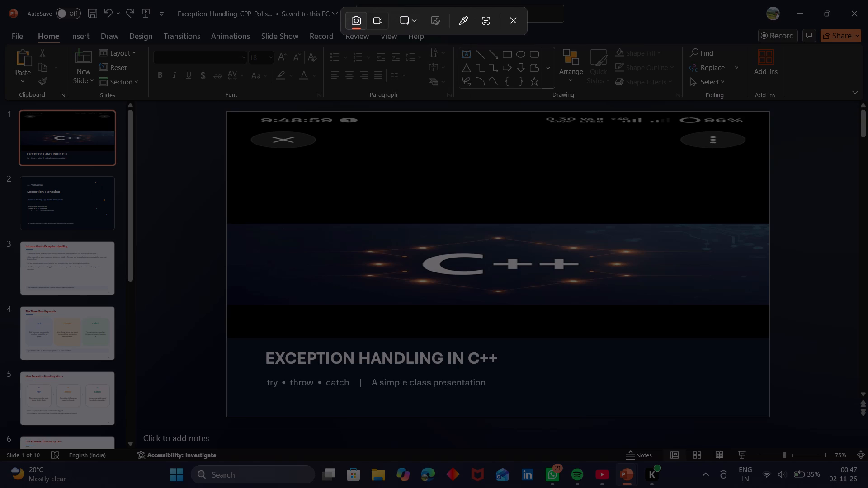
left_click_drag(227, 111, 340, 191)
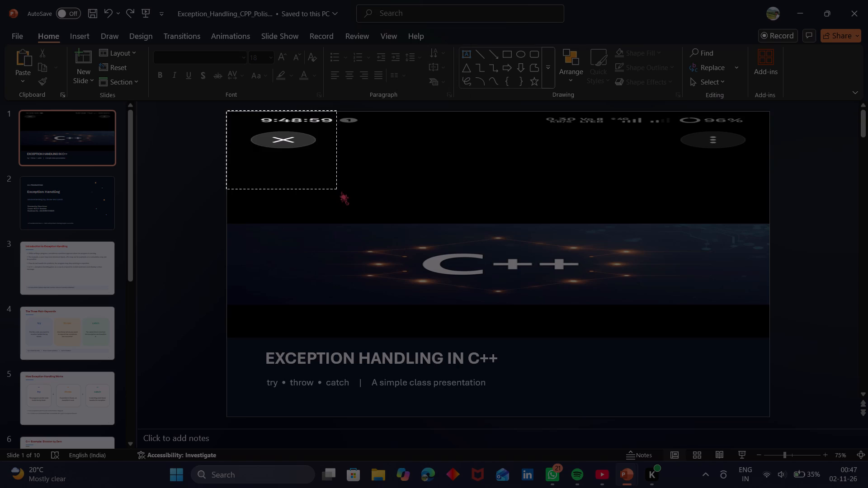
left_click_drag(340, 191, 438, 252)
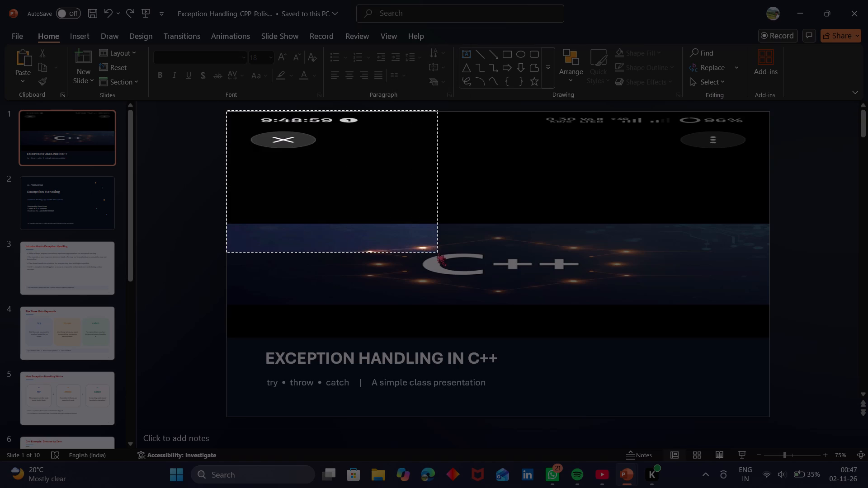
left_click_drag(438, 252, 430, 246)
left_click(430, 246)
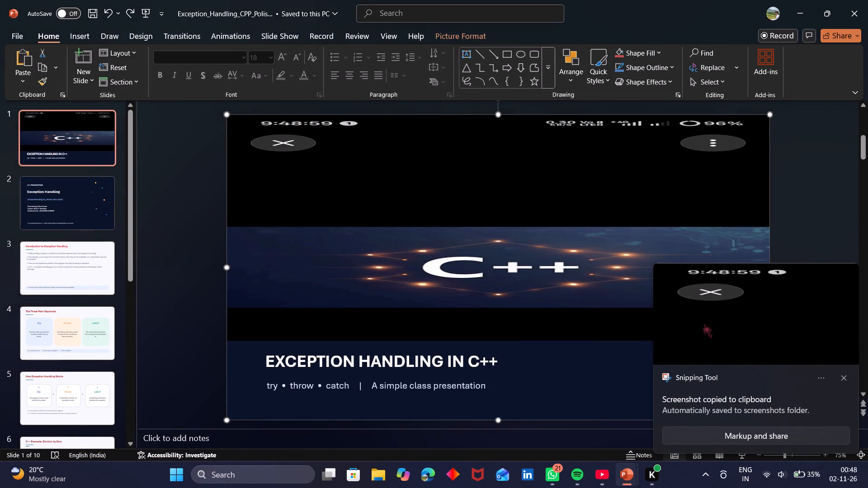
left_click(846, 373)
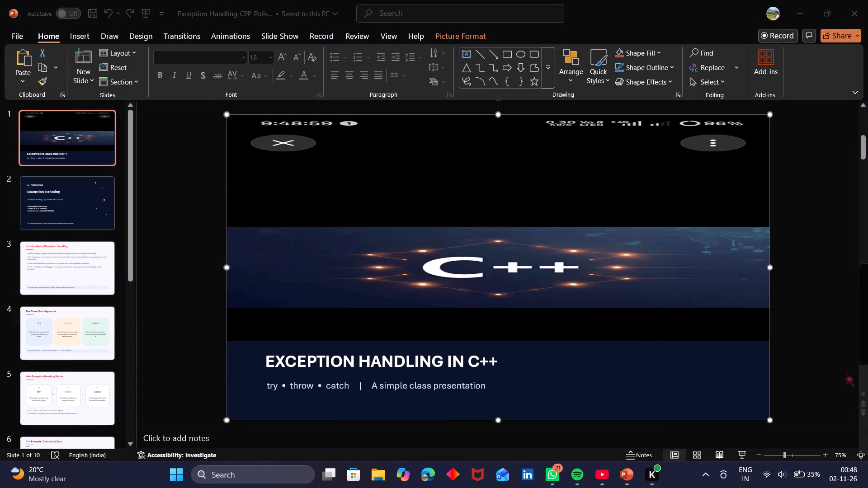
Deselect the cover picture and capture the whole of slide 1, corner to corner, as a rectangular snip.
key("Print")
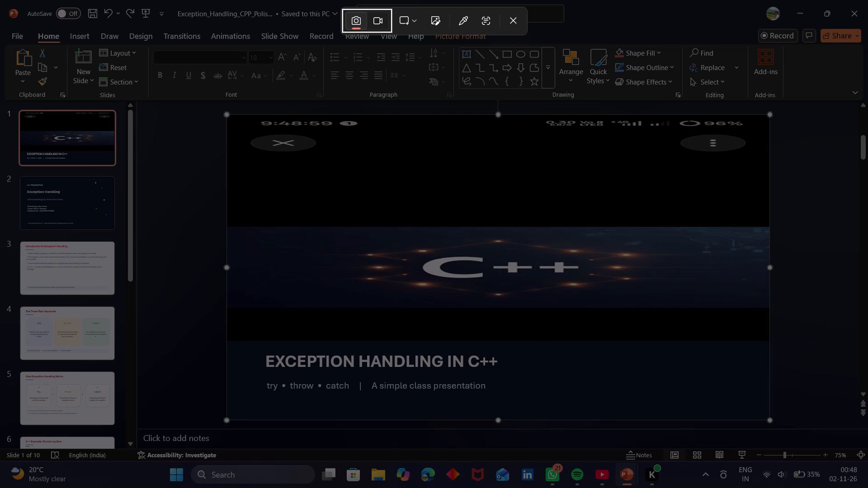
left_click(507, 25)
left_click(782, 219)
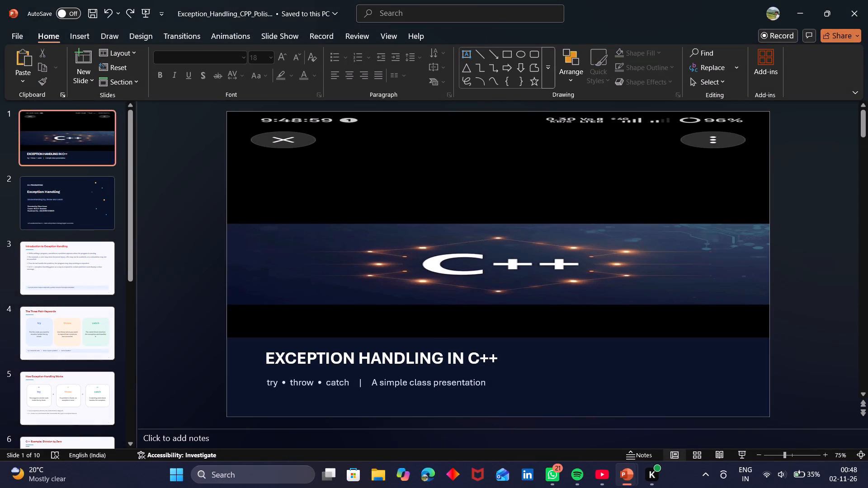
left_click(821, 361)
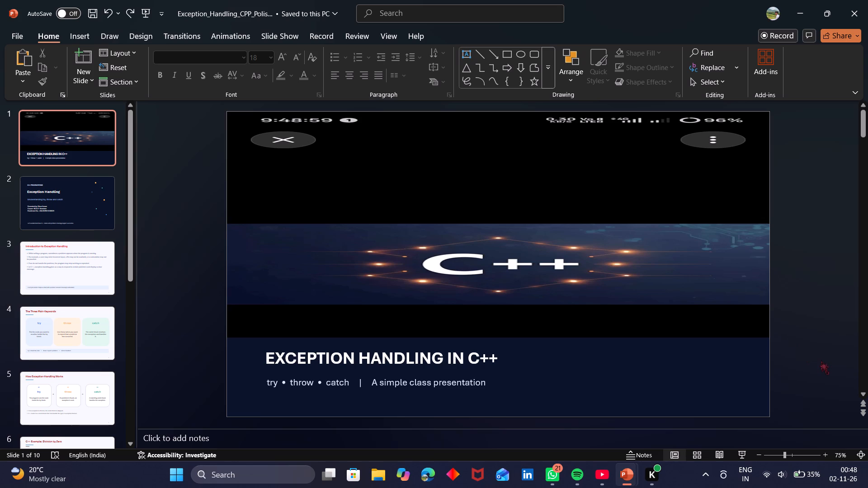
left_click(821, 361)
key("Print")
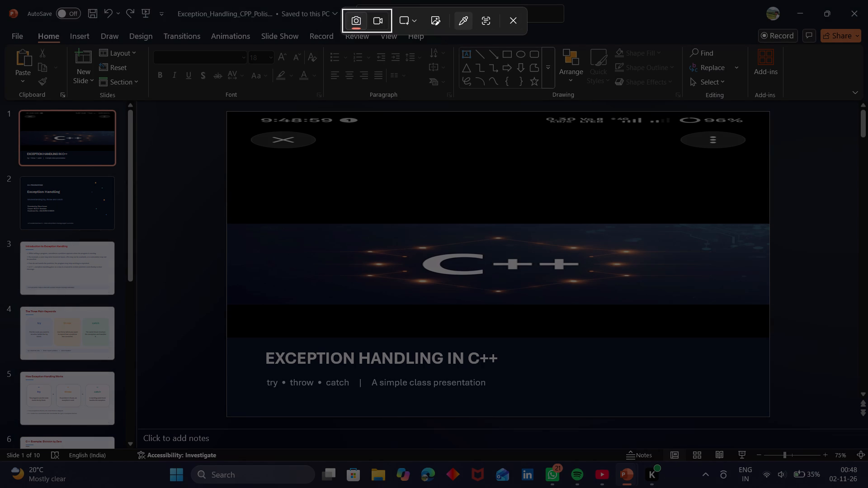
left_click_drag(227, 113, 344, 186)
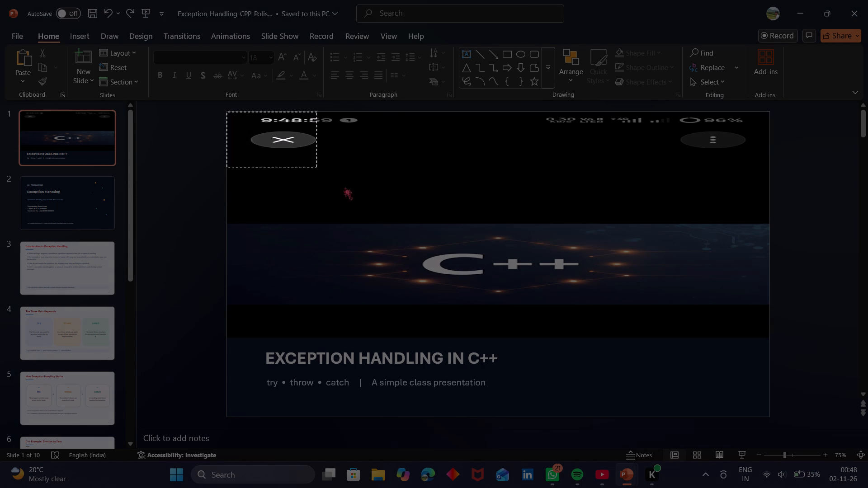
left_click_drag(344, 186, 504, 367)
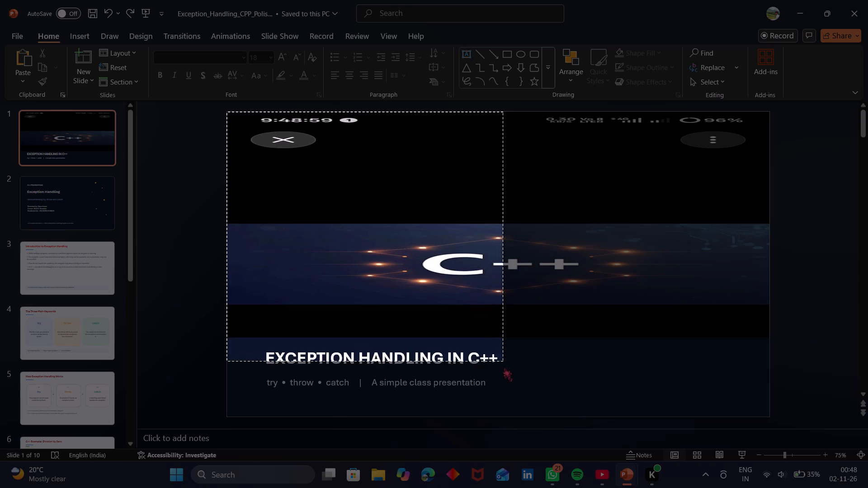
left_click_drag(504, 367, 671, 396)
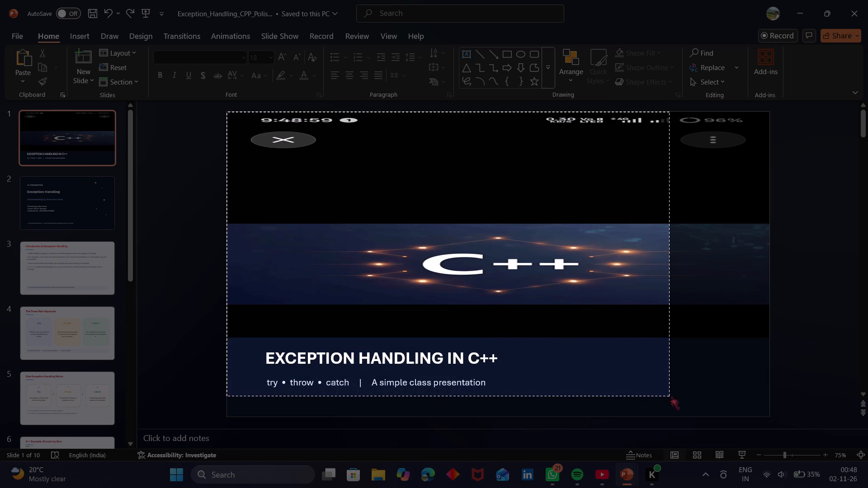
left_click_drag(671, 396, 712, 395)
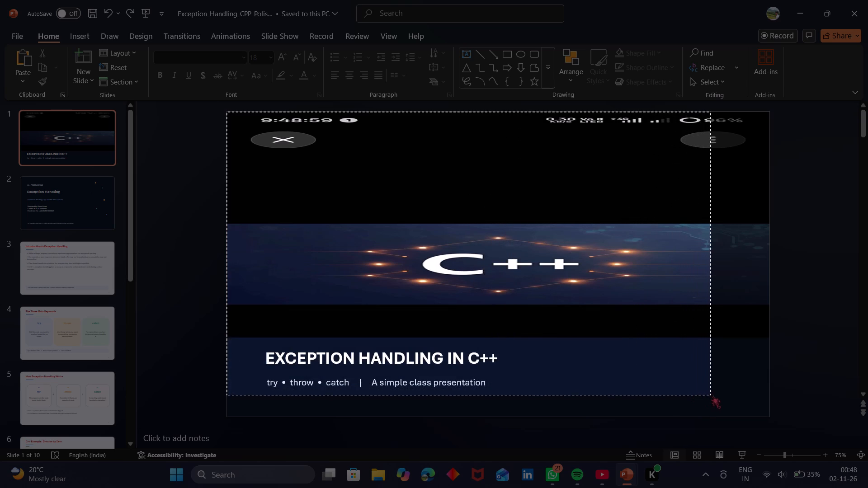
left_click_drag(712, 395, 757, 412)
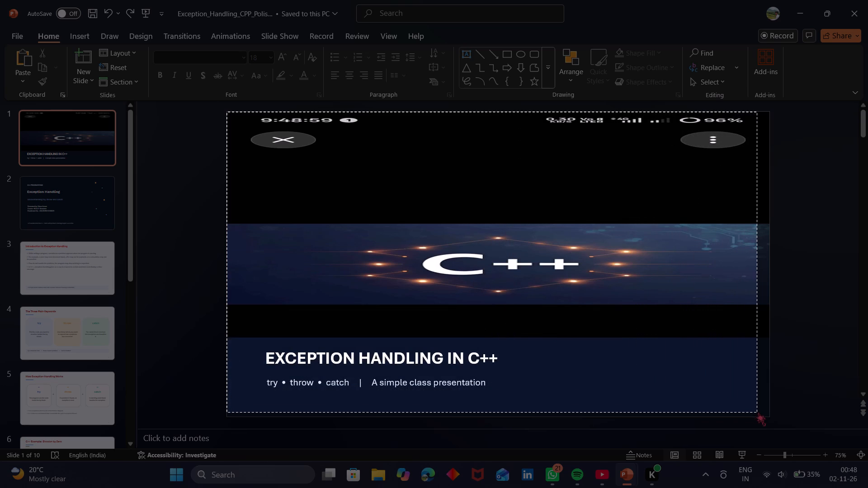
left_click_drag(757, 412, 769, 415)
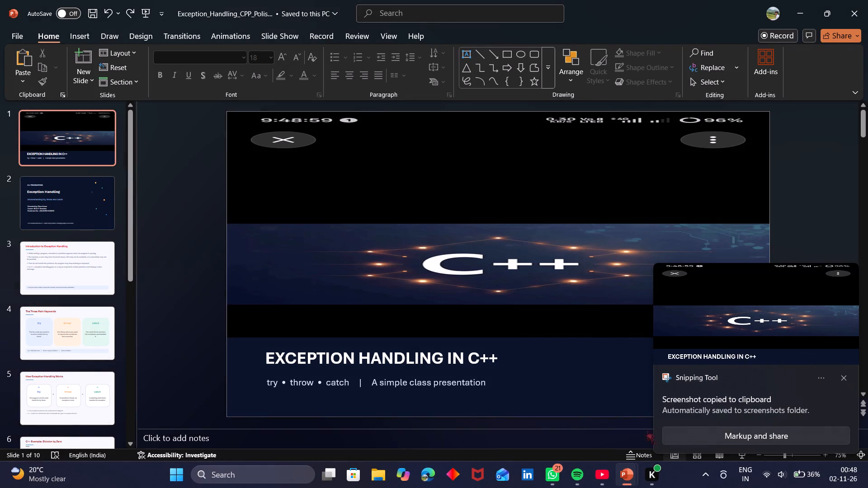
Switch to File Explorer and look through the Downloads, Documents and Desktop folders for the saved slide screenshot.
left_click(368, 474)
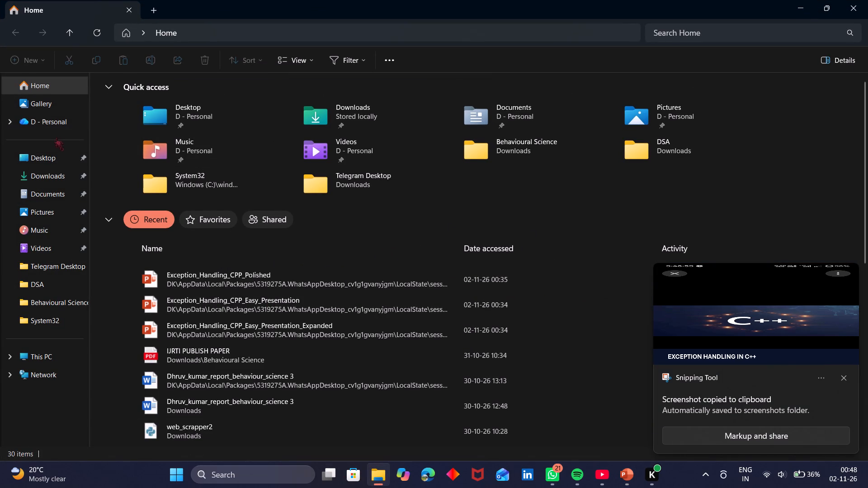
left_click(51, 182)
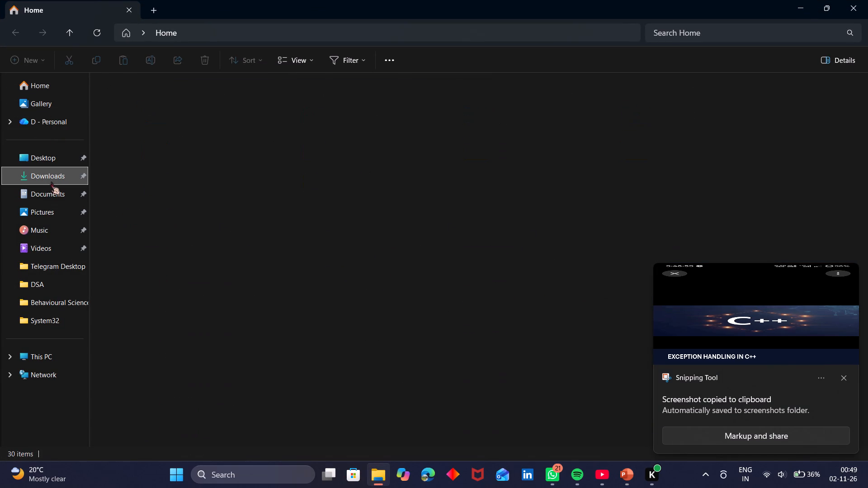
scroll(160, 111, "up", 1)
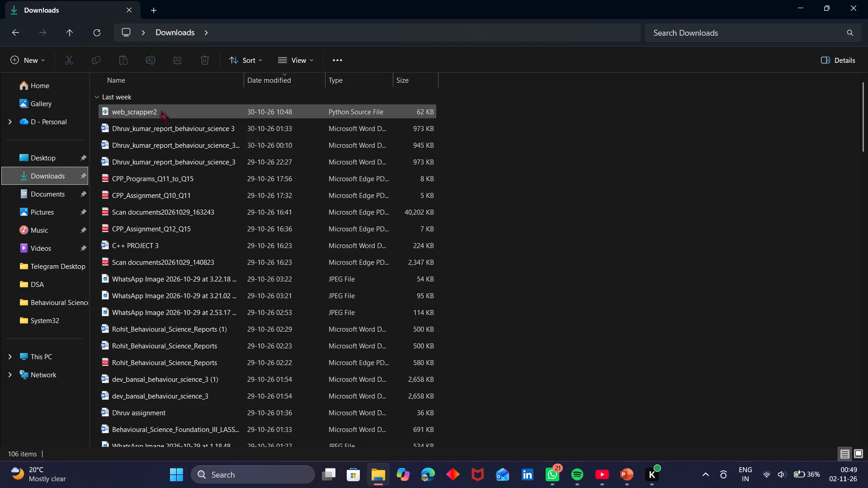
scroll(160, 111, "up", 1)
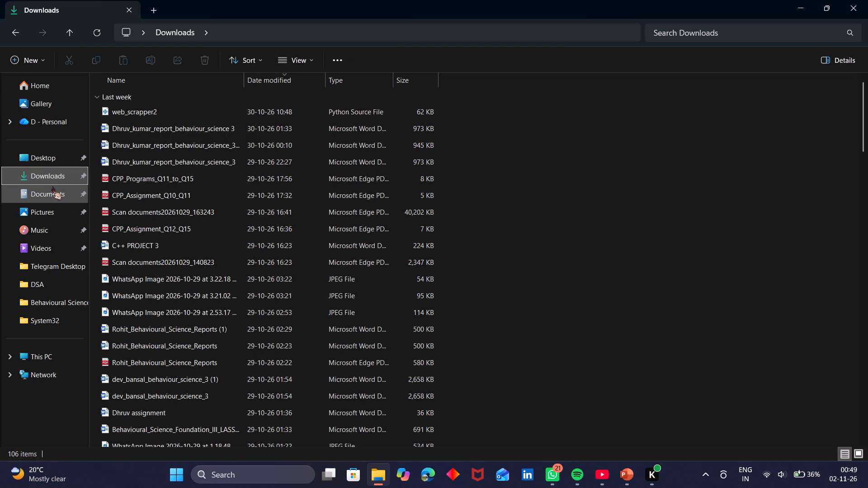
left_click(53, 187)
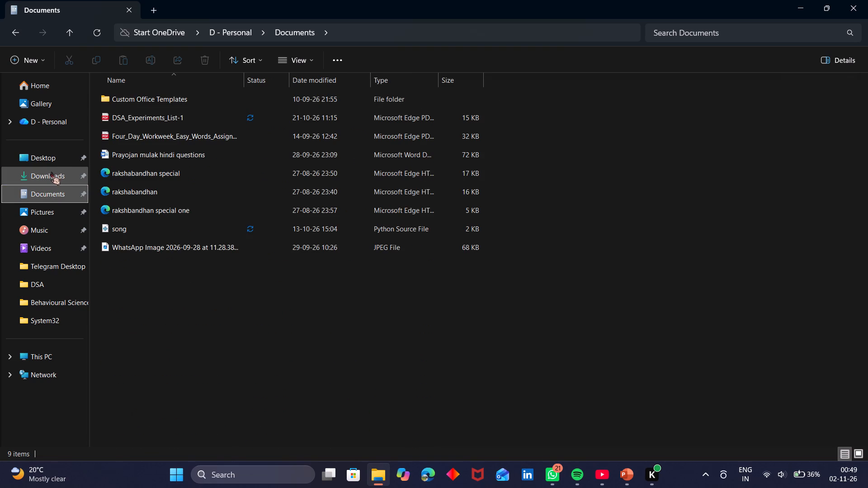
left_click(53, 163)
left_click(54, 174)
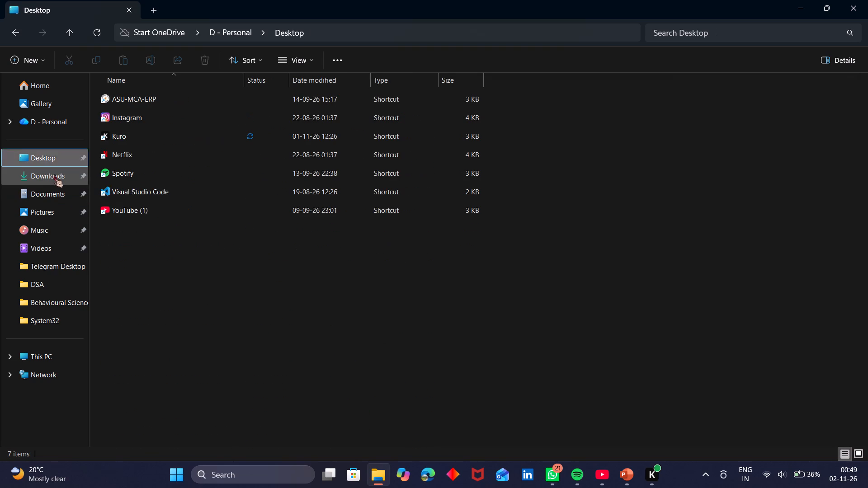
scroll(189, 160, "up", 6)
scroll(189, 160, "right", 1)
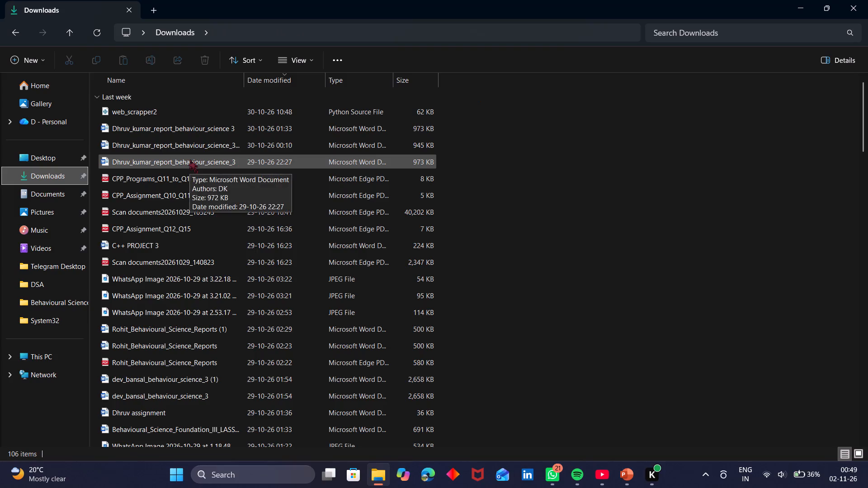
key("F4")
key("F5")
key("F5")
key("F5")
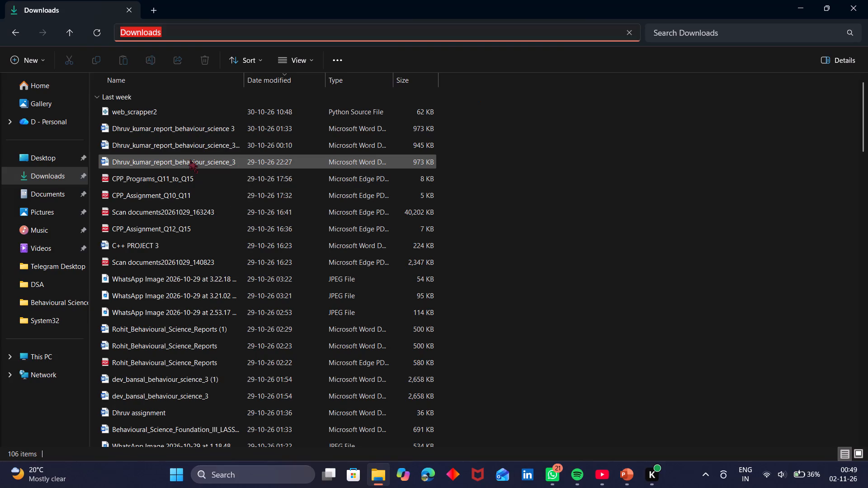
Open the newest C++ cover slide screenshot from the Gallery in Photos and maximize the viewer.
left_click(57, 111)
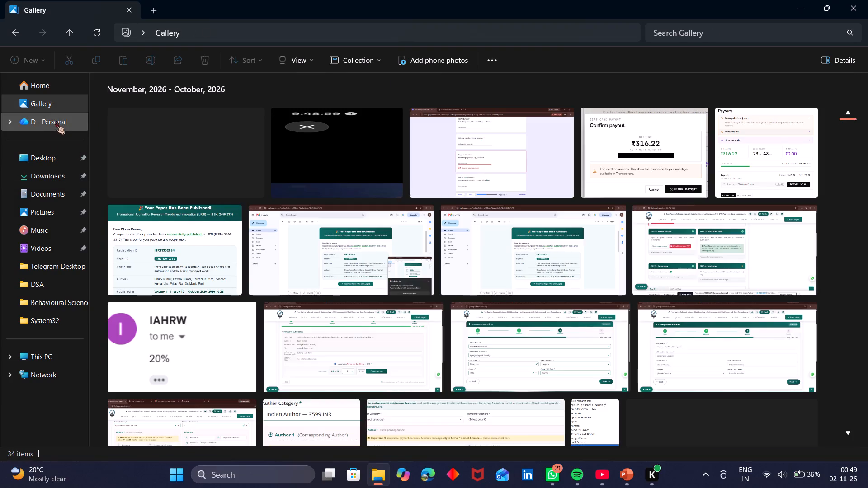
left_click(149, 167)
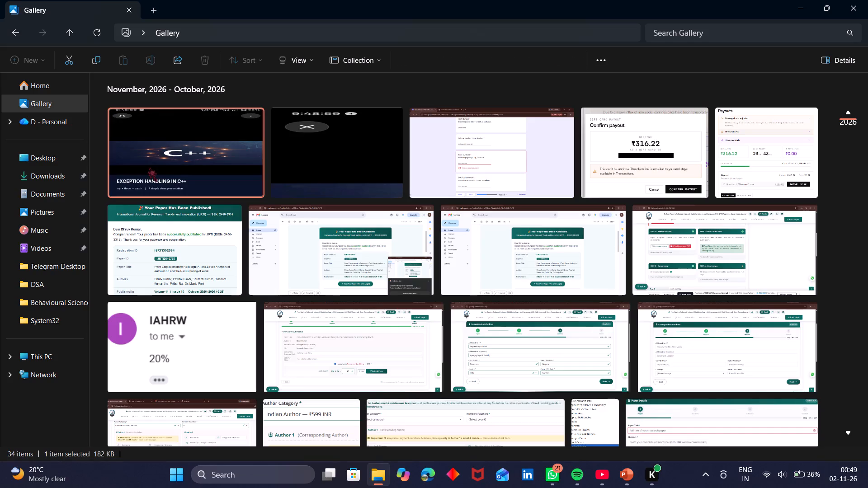
double_click(149, 167)
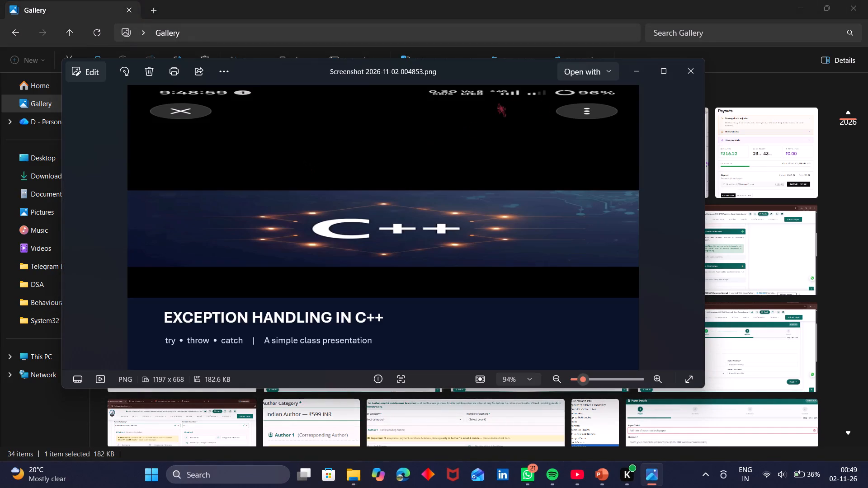
left_click(662, 72)
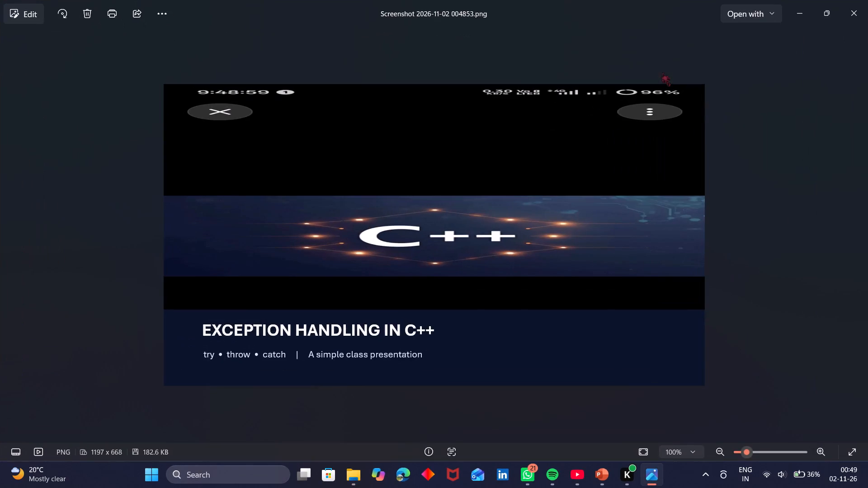
left_click(486, 224)
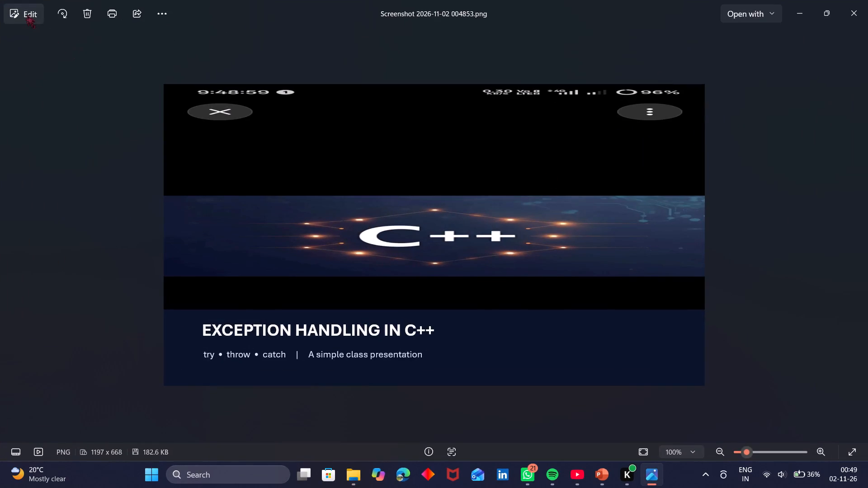
Crop the screenshot to 1197 x 419, removing the phone status bar and black area above the C++ banner, and save over the original.
left_click(27, 14)
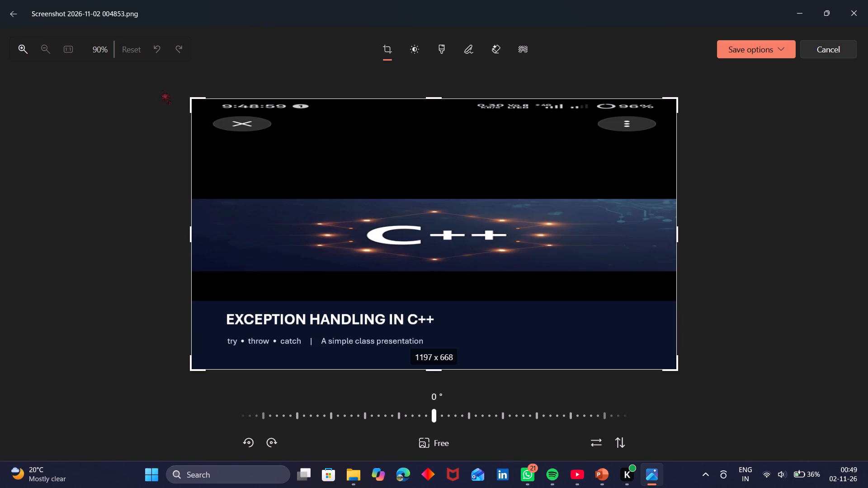
left_click_drag(193, 96, 206, 118)
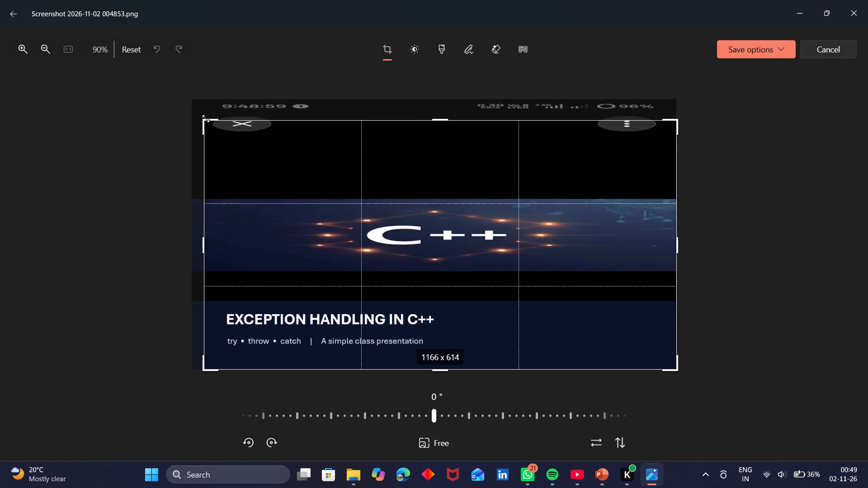
left_click_drag(206, 118, 189, 131)
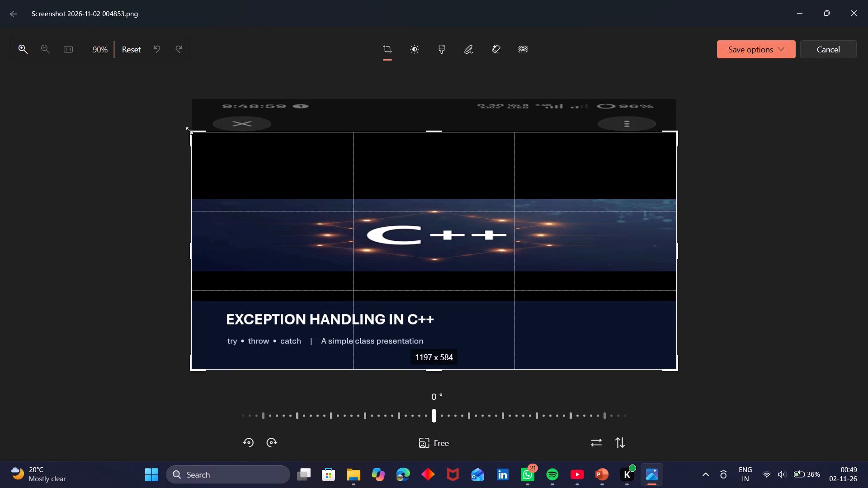
left_click_drag(189, 131, 193, 135)
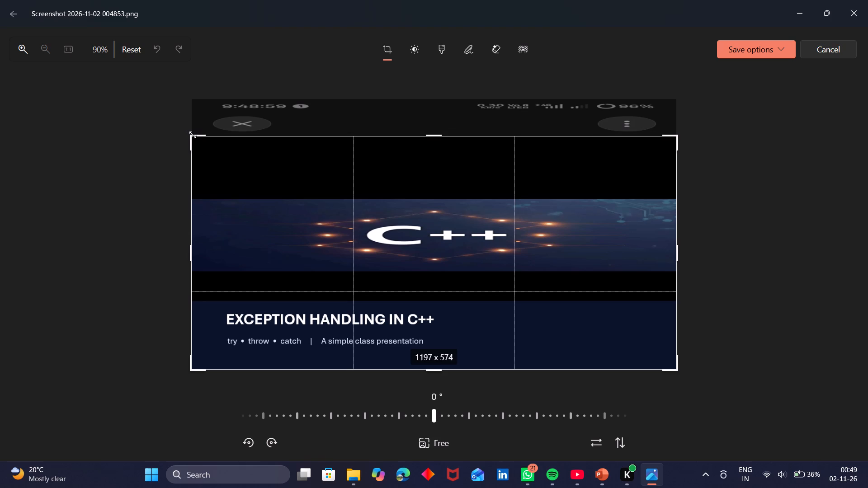
left_click_drag(193, 135, 184, 200)
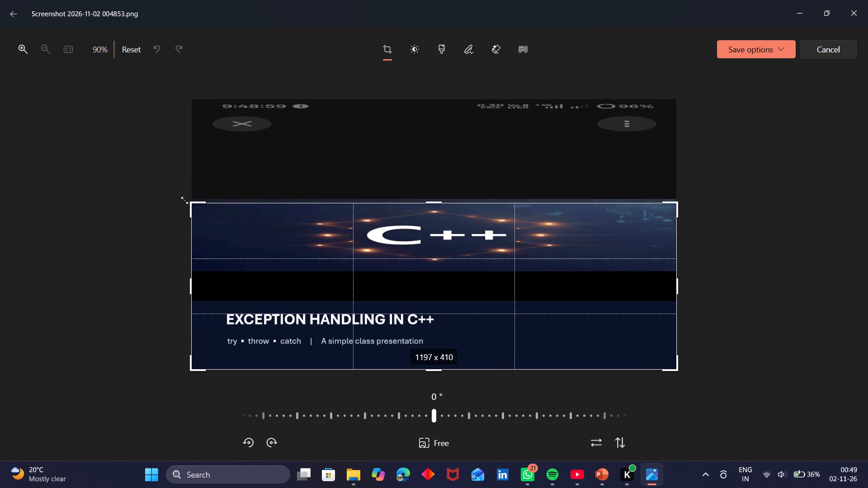
left_click_drag(184, 200, 184, 197)
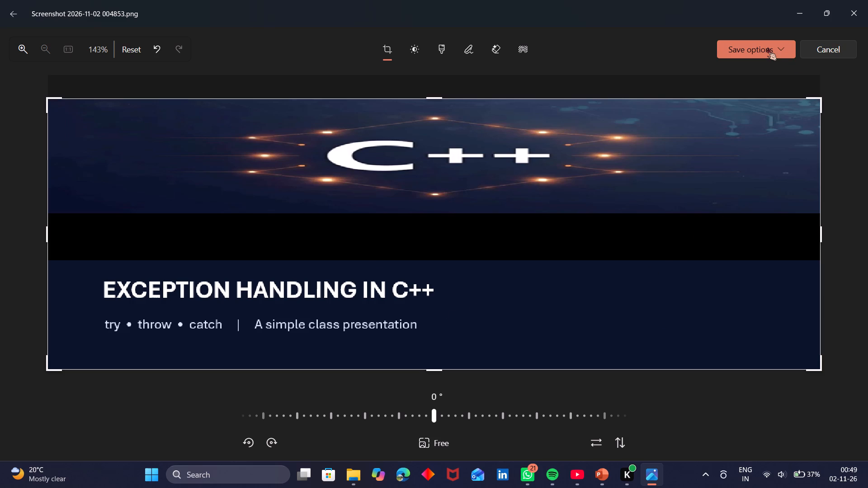
left_click(767, 47)
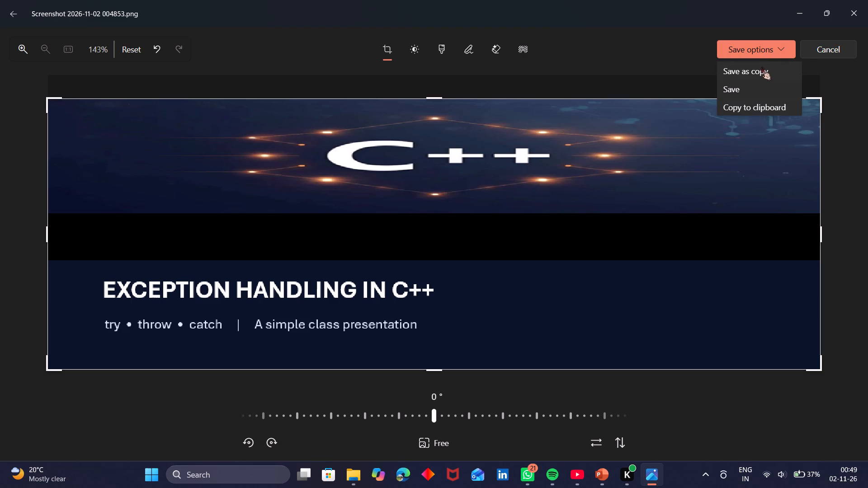
left_click(741, 94)
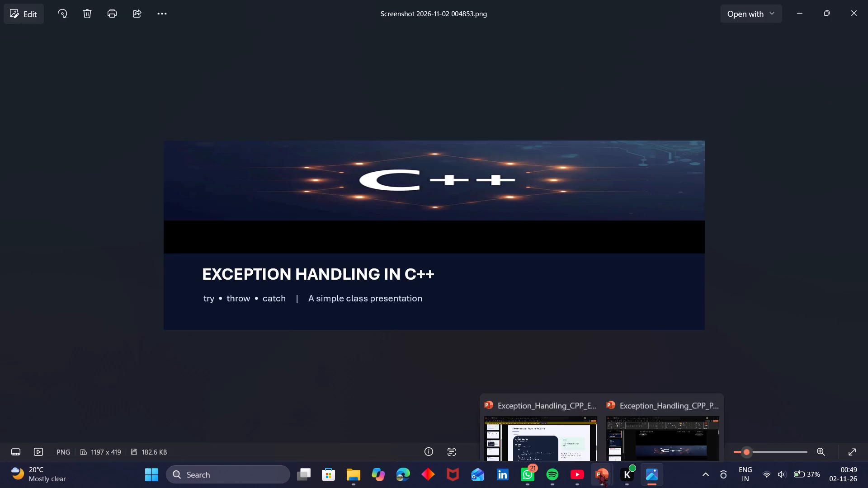
Switch back to the polished exception handling presentation in PowerPoint and cut the old C++ cover picture from slide 1.
left_click(637, 418)
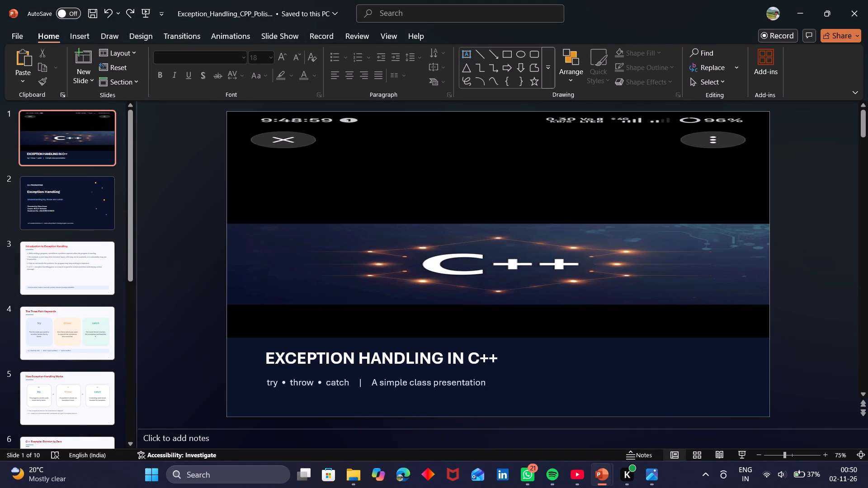
left_click(171, 228)
left_click(283, 222)
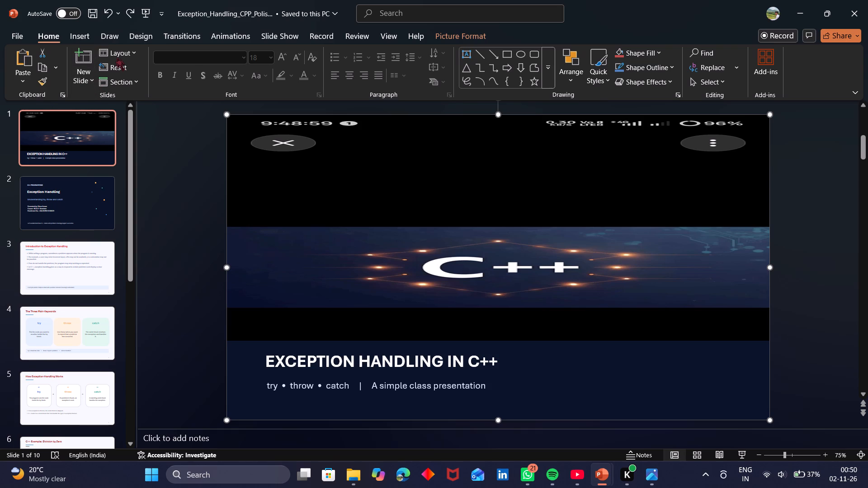
left_click(37, 51)
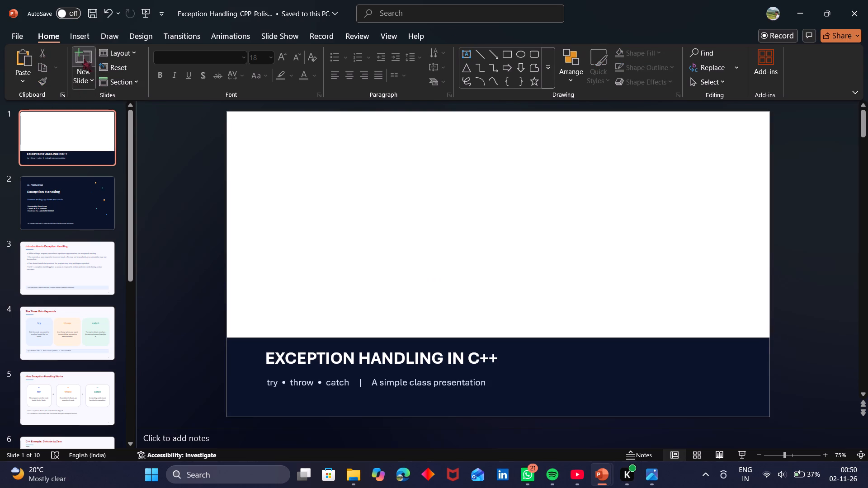
left_click(83, 37)
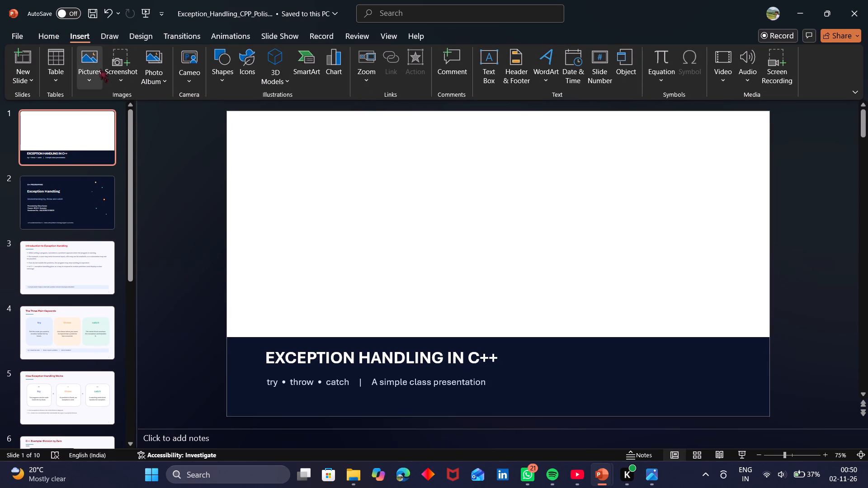
left_click(100, 69)
left_click(114, 118)
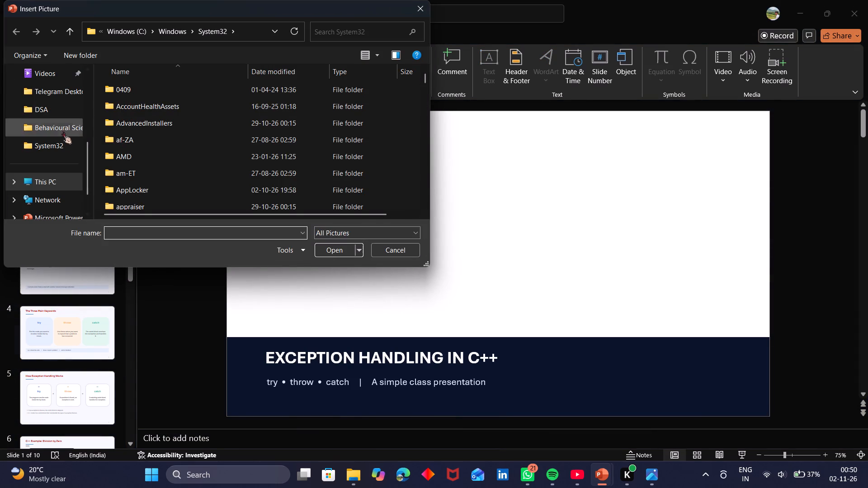
left_click(59, 198)
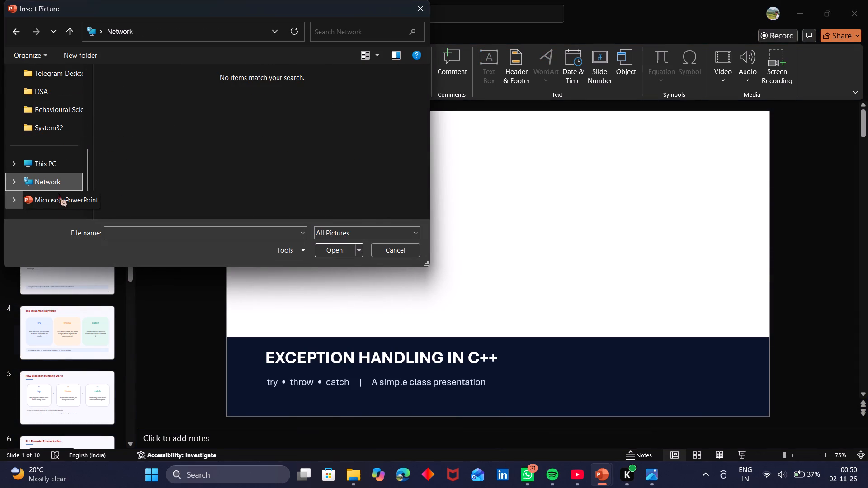
scroll(58, 163, "down", 1)
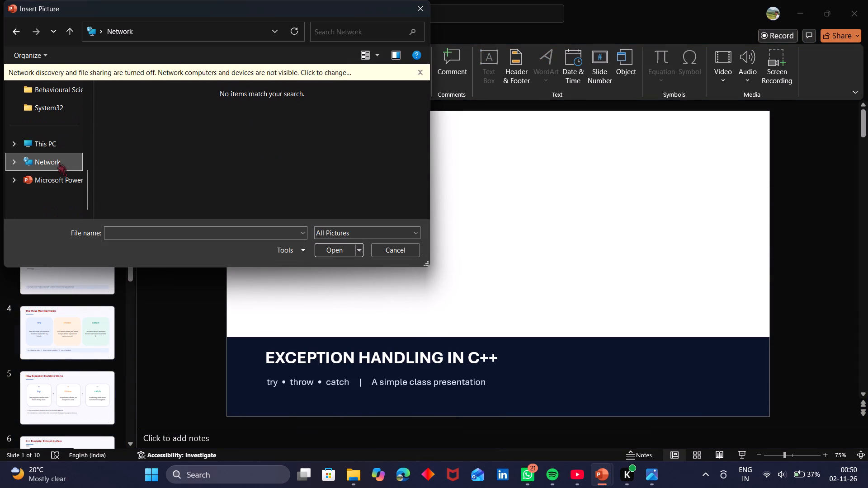
scroll(58, 163, "down", 1)
scroll(58, 163, "up", 2)
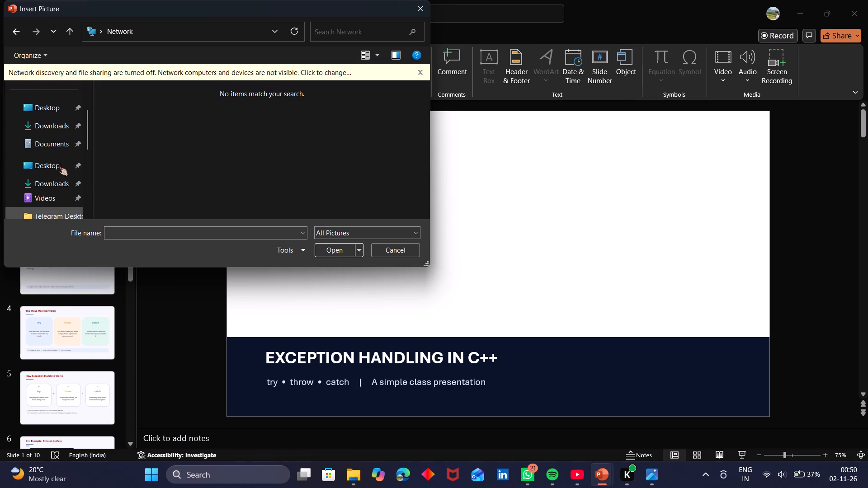
left_click(60, 185)
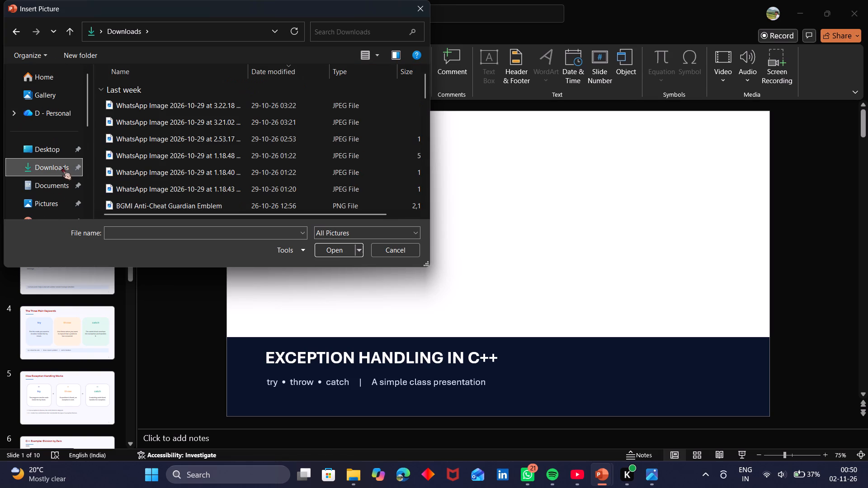
left_click(62, 167)
left_click(62, 147)
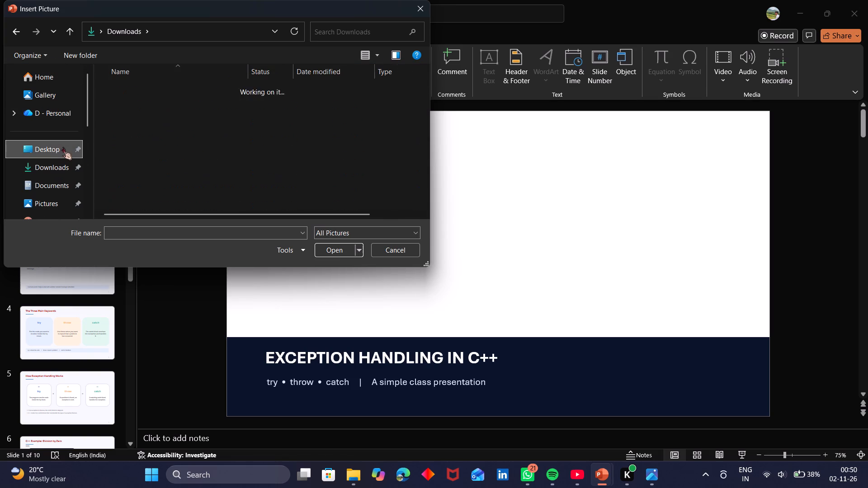
left_click(52, 110)
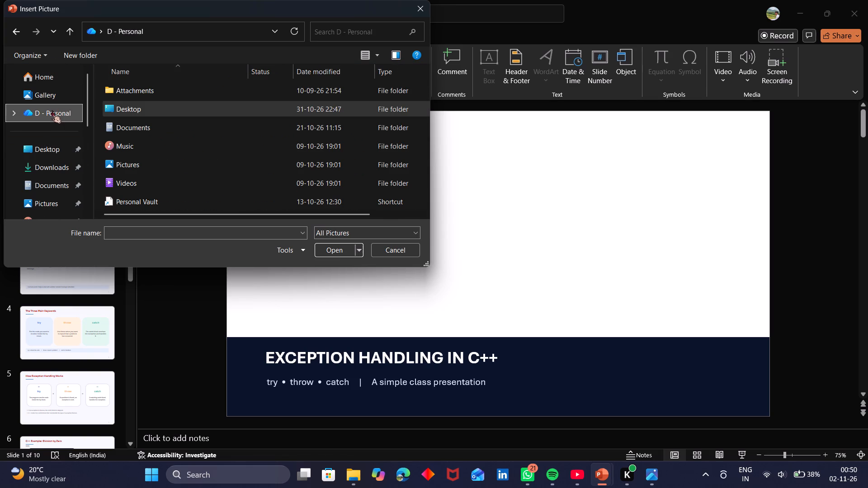
left_click(54, 94)
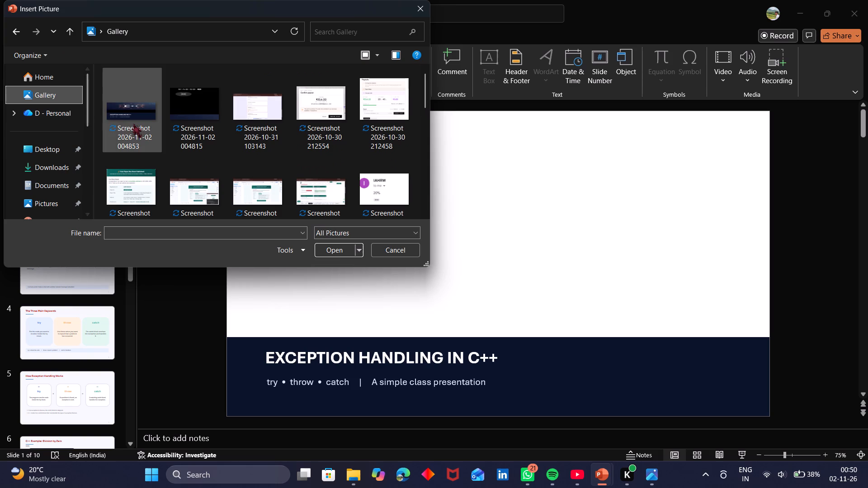
left_click(133, 124)
double_click(133, 124)
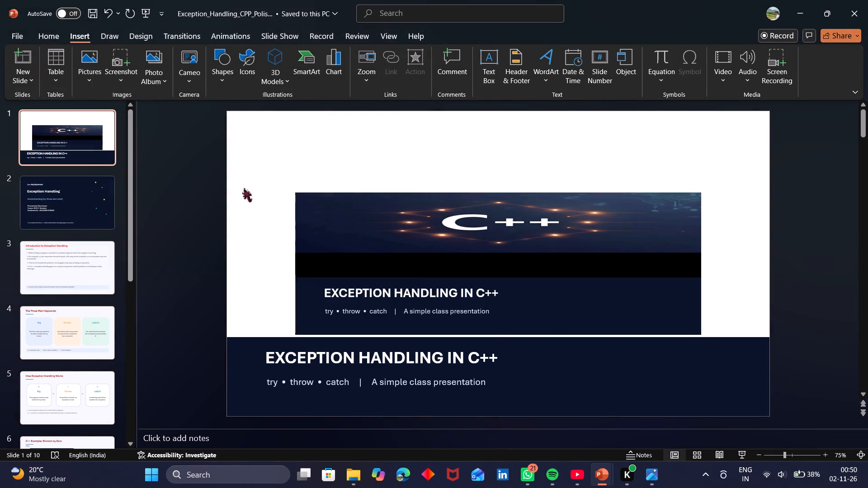
Enlarge and stretch the inserted C++ cover picture until it covers all of slide 1.
left_click(337, 254)
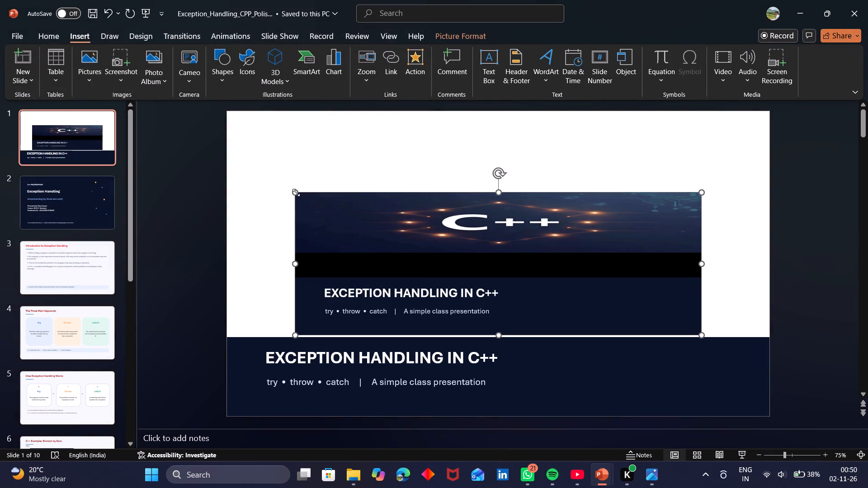
left_click_drag(296, 193, 276, 156)
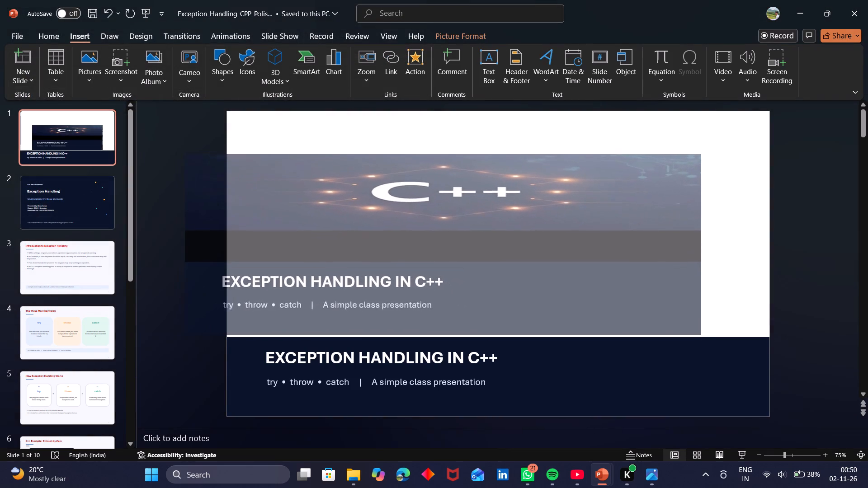
left_click_drag(276, 156, 300, 171)
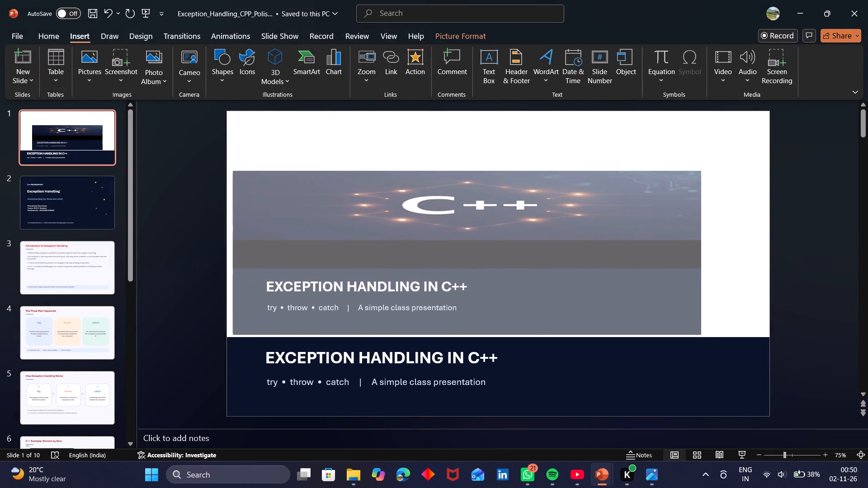
left_click_drag(300, 171, 297, 168)
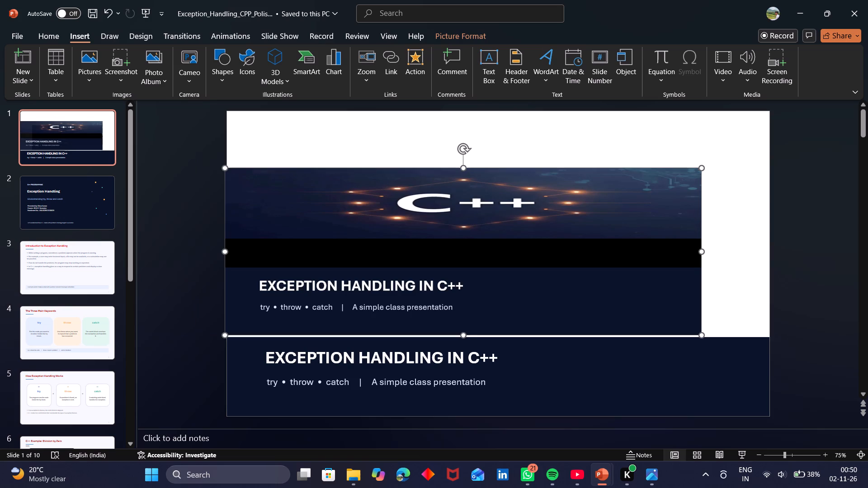
left_click_drag(465, 334, 477, 370)
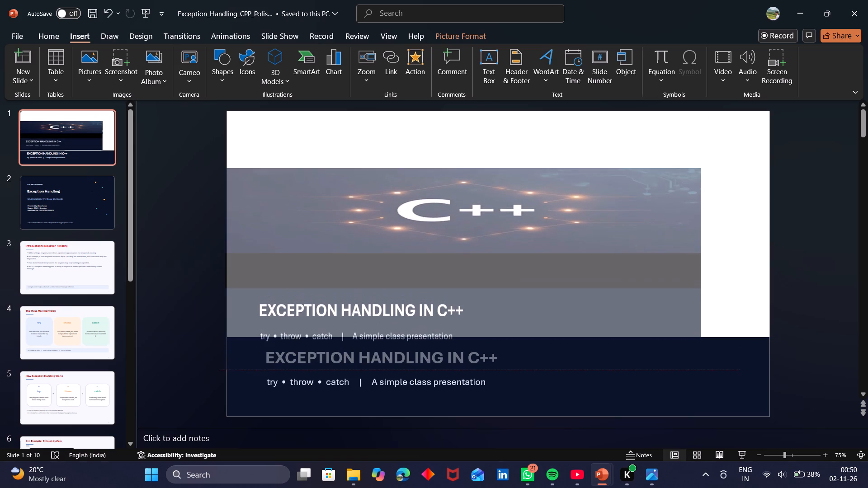
left_click_drag(477, 370, 478, 413)
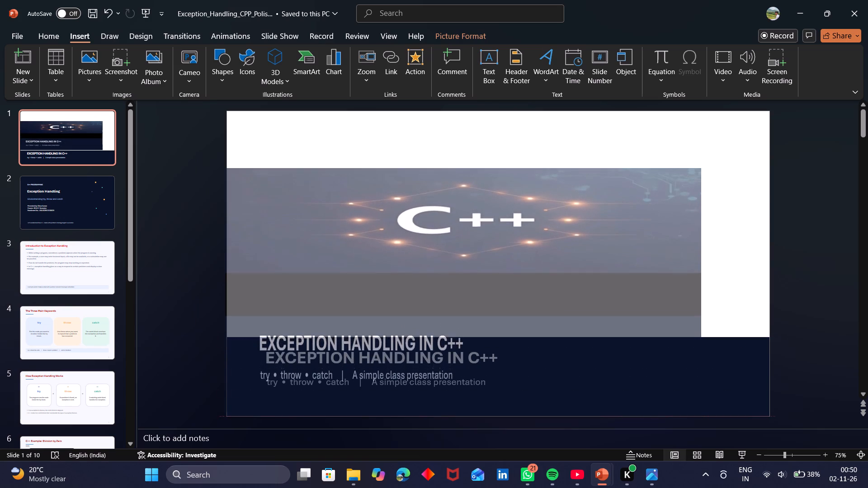
left_click_drag(478, 413, 476, 436)
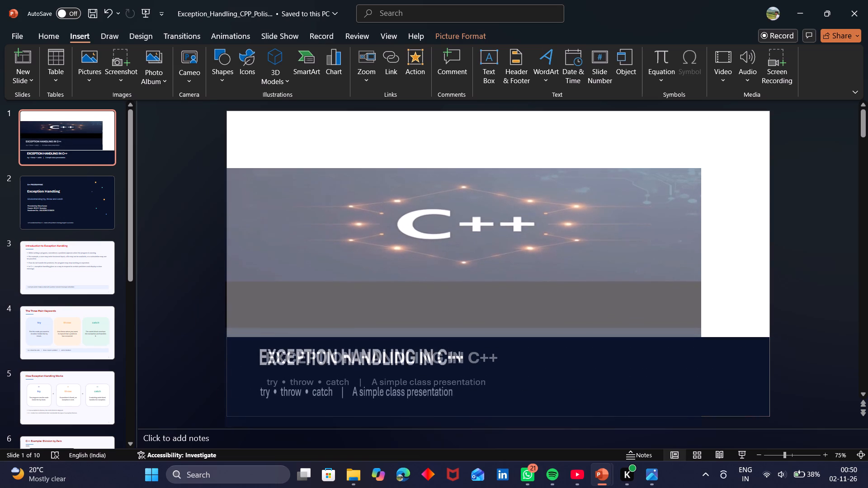
left_click_drag(476, 436, 475, 427)
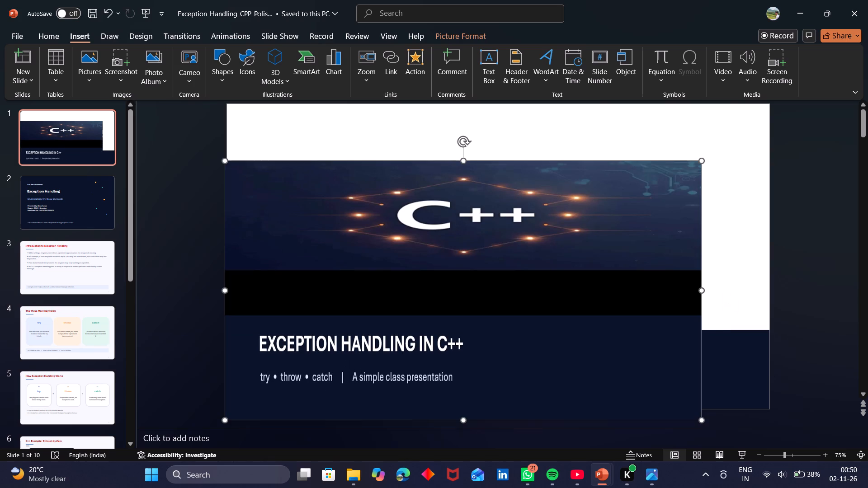
left_click_drag(701, 288, 770, 292)
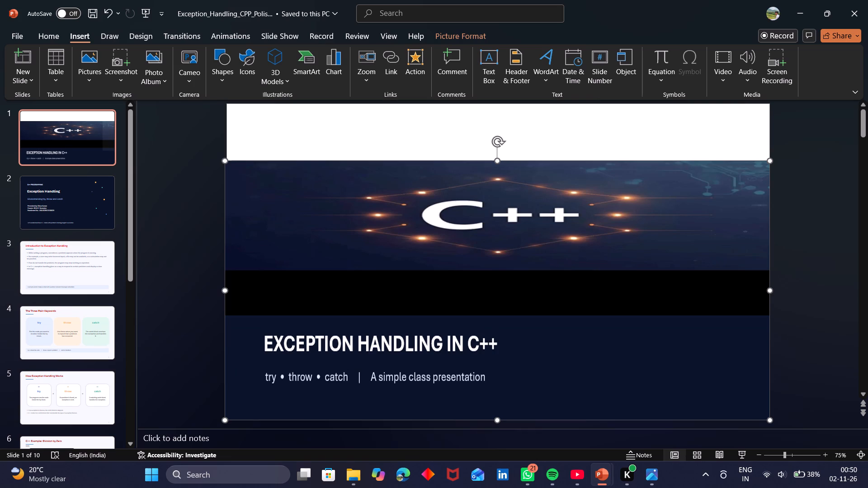
left_click_drag(499, 162, 495, 140)
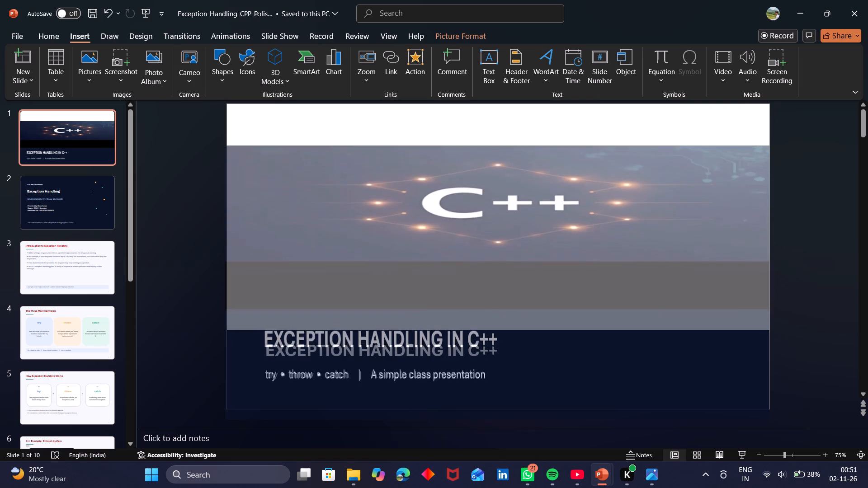
left_click_drag(495, 140, 488, 103)
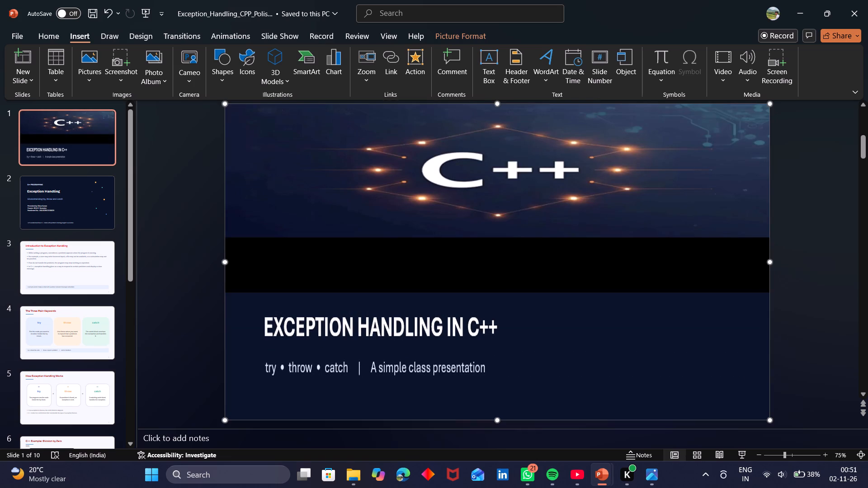
scroll(526, 178, "up", 1)
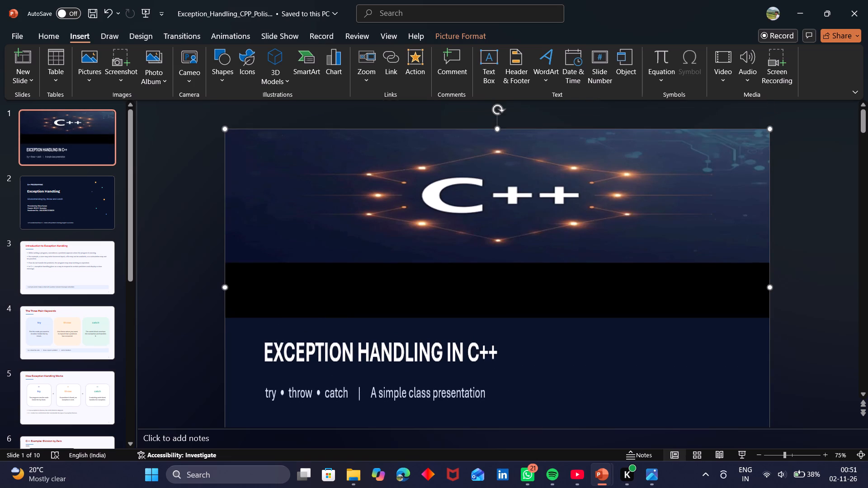
left_click(822, 239)
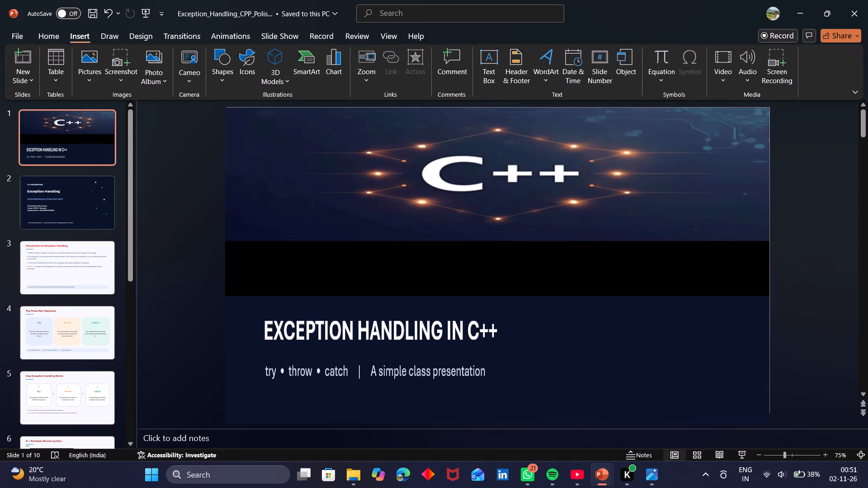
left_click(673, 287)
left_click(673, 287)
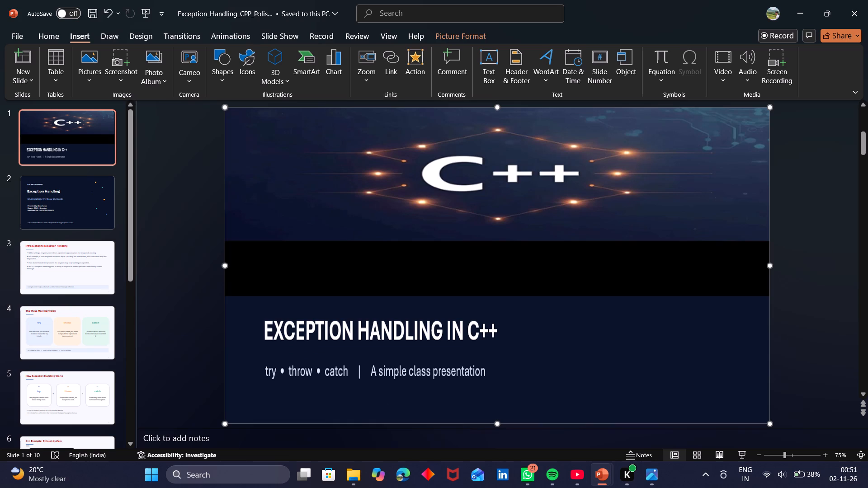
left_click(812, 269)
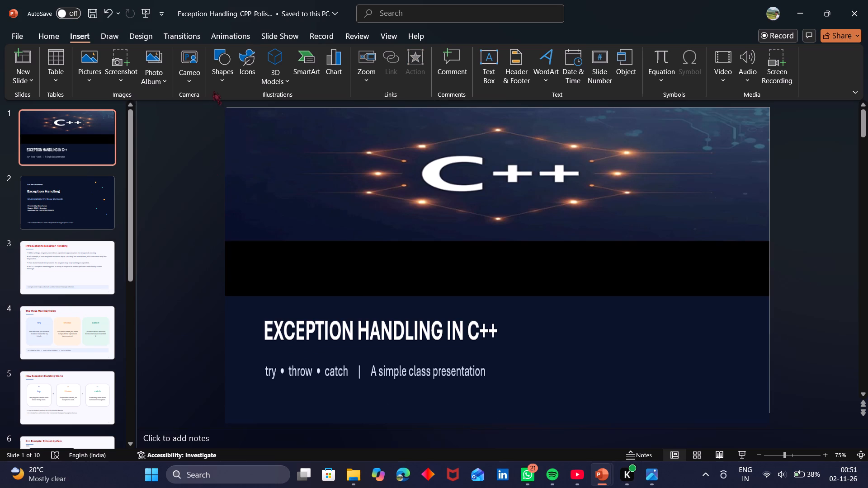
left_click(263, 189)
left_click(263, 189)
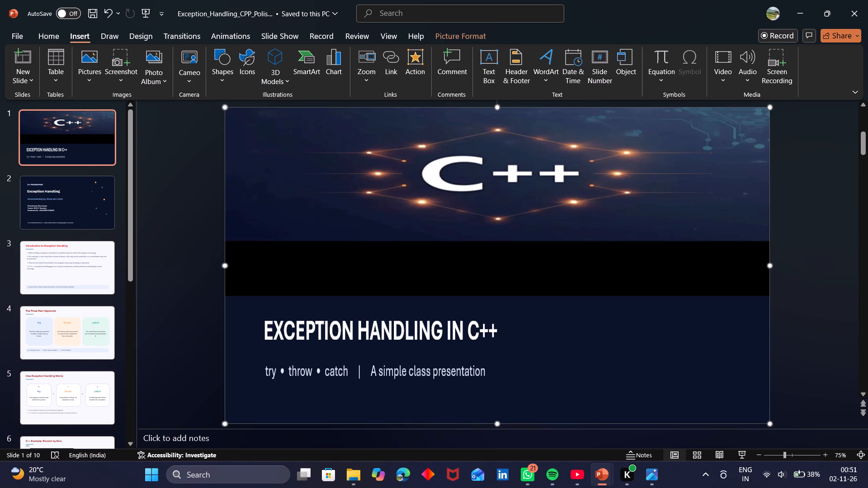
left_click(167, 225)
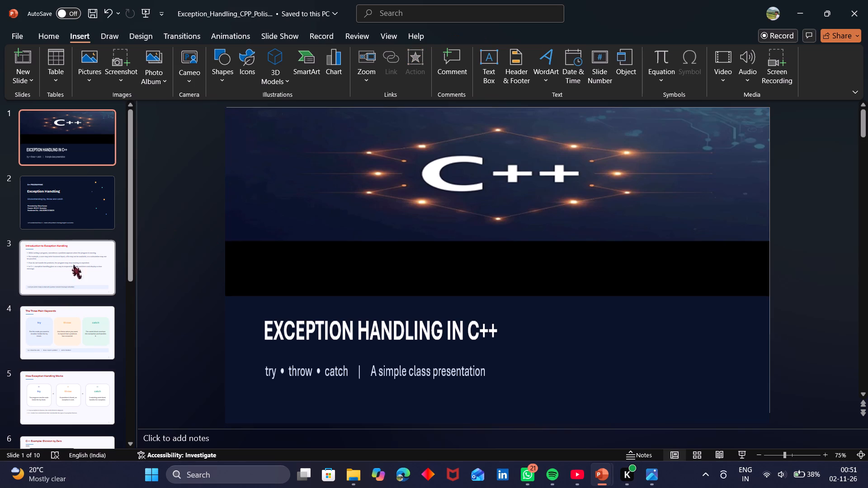
Change the font colour of the Exception Handling title on slide 2 to the standard dark red.
scroll(66, 340, "down", 1)
left_click(61, 169)
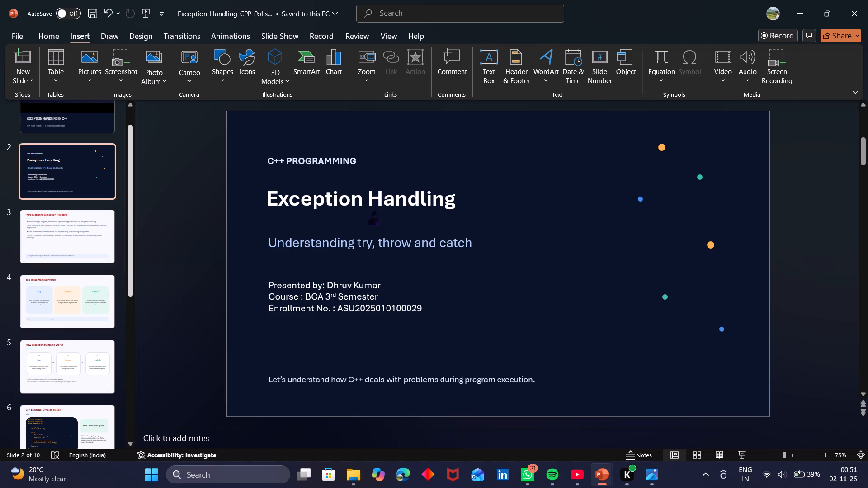
left_click(444, 200)
left_click(458, 200)
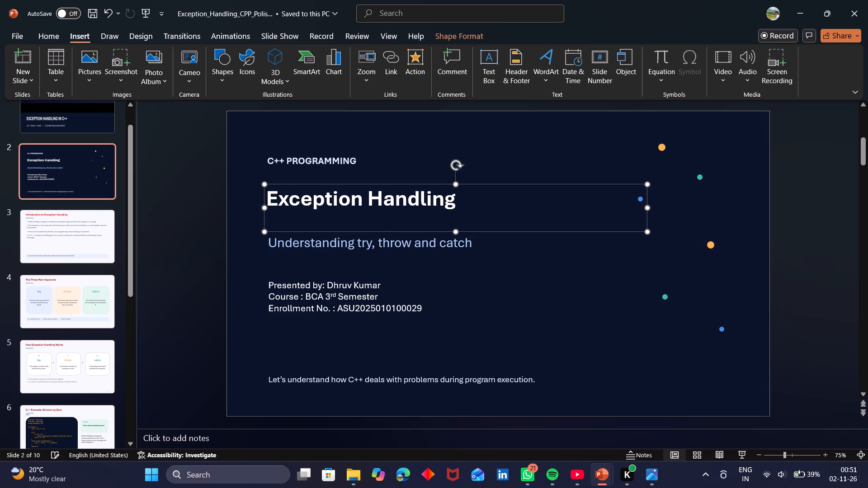
key("Right")
left_click(455, 212)
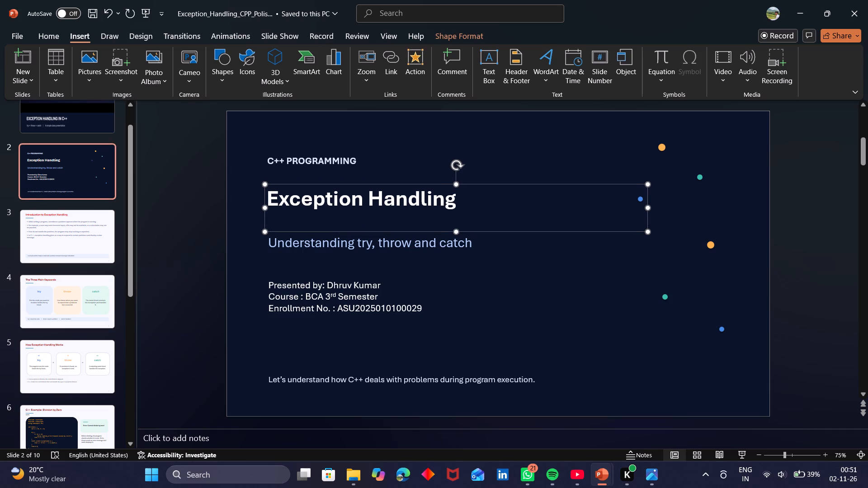
left_click(454, 212)
left_click(454, 202)
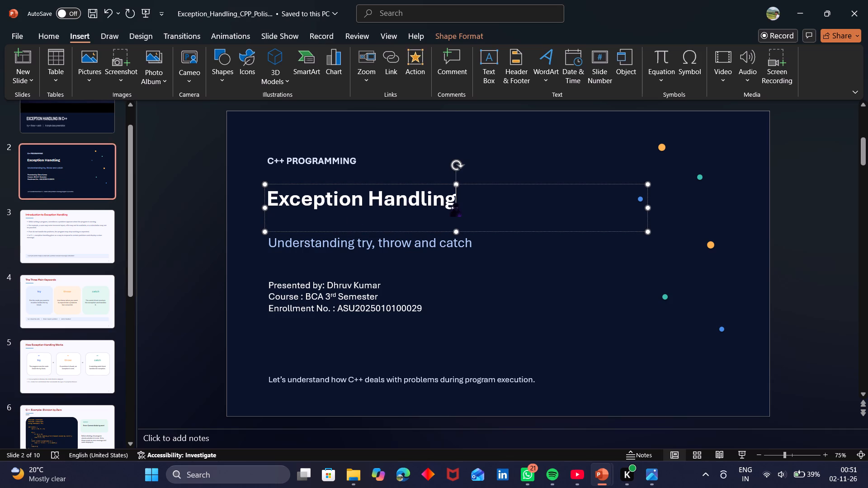
left_click_drag(454, 202, 334, 195)
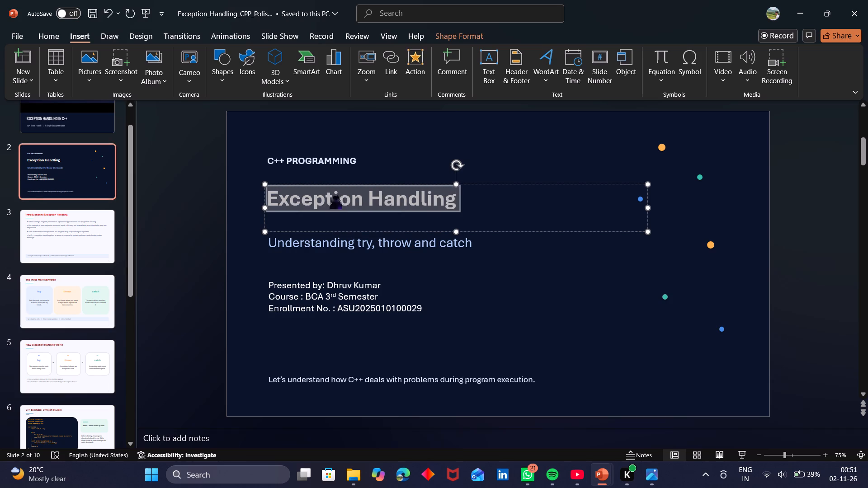
left_click_drag(334, 195, 298, 196)
left_click(57, 37)
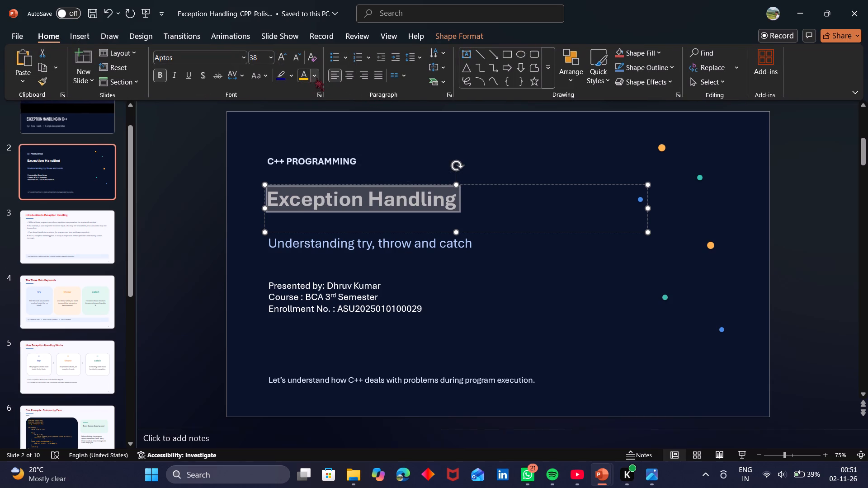
left_click(316, 78)
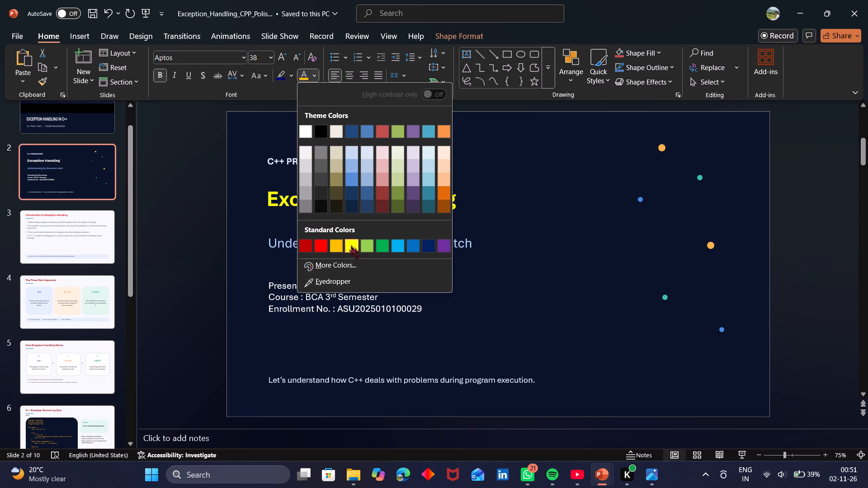
left_click(308, 248)
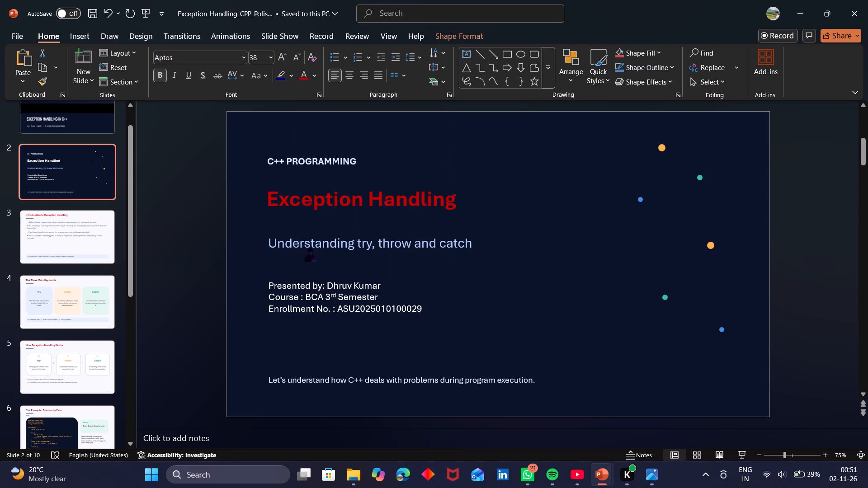
Recolour the C++ PROGRAMMING heading on slide 2 with the darker medium-blue theme colour.
left_click(359, 163)
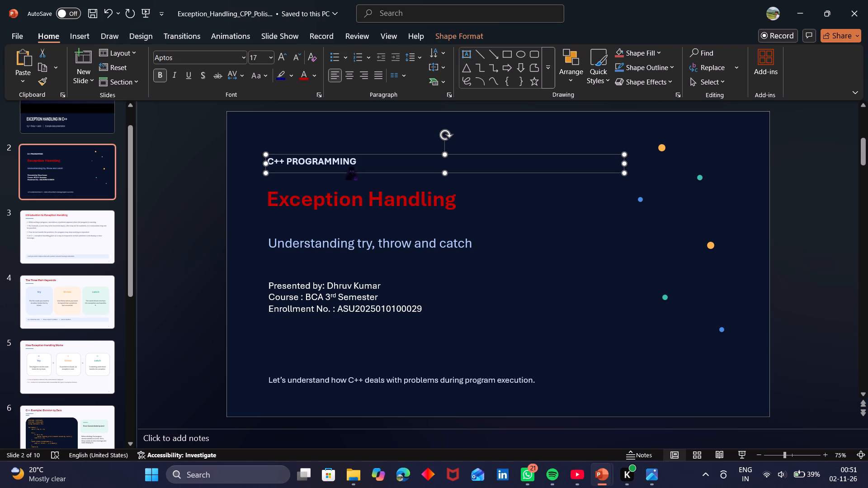
left_click(353, 164)
left_click_drag(353, 164, 267, 147)
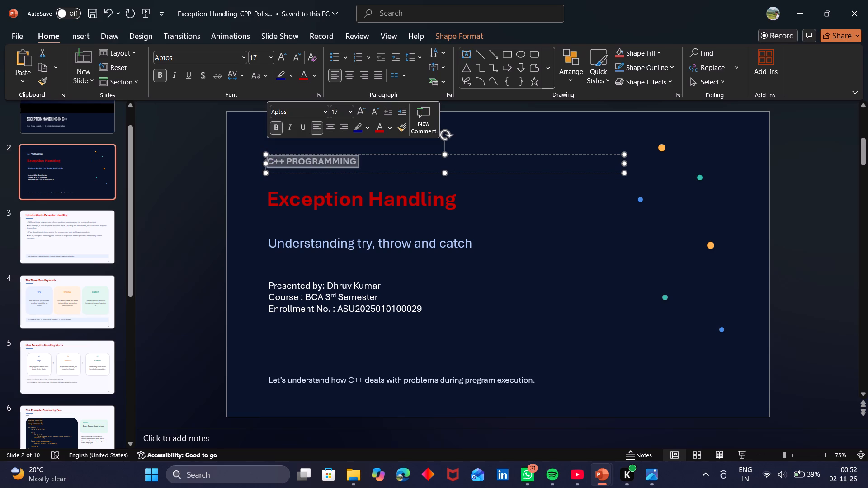
left_click(311, 77)
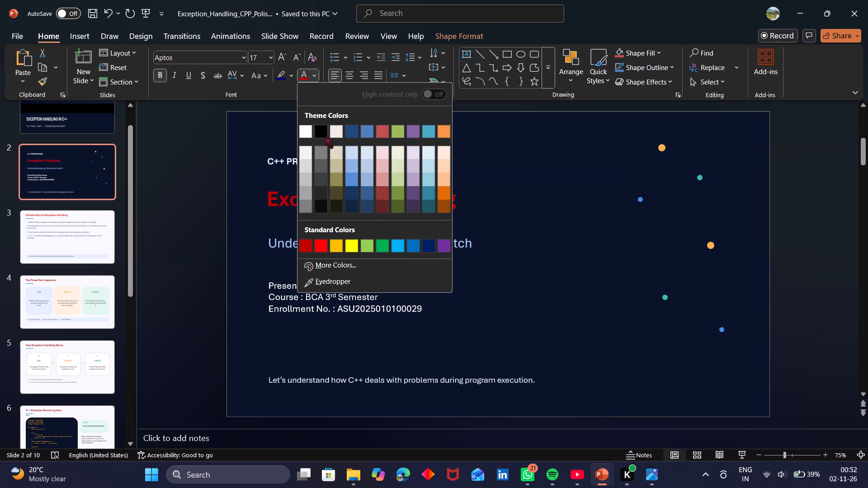
left_click(323, 205)
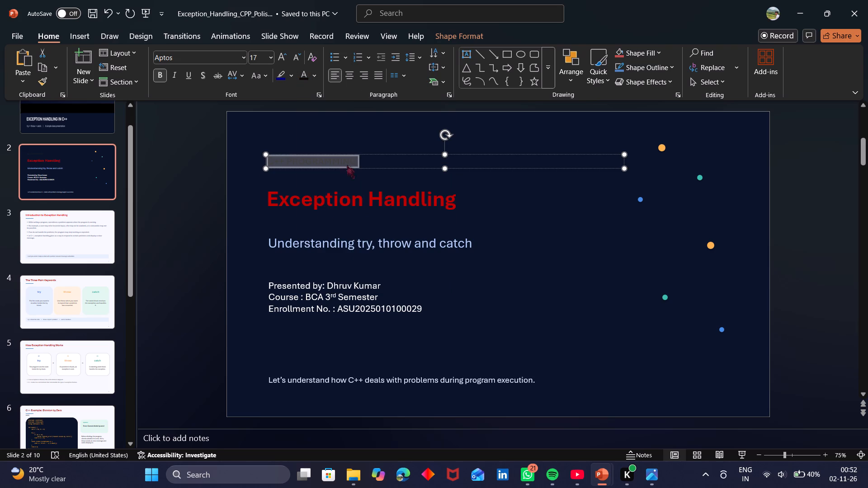
left_click(313, 75)
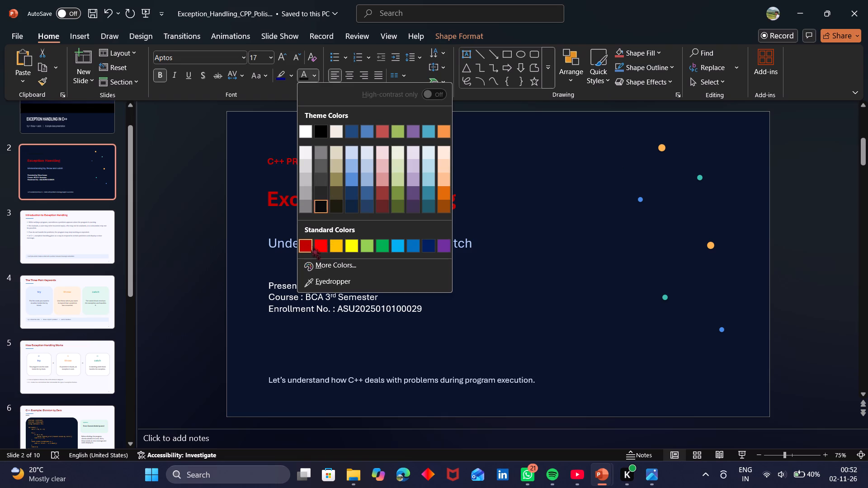
left_click(361, 192)
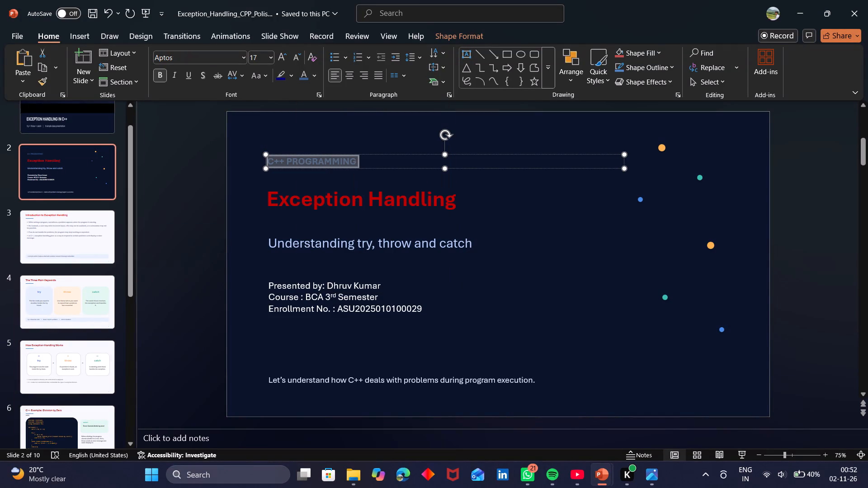
Set the font size of the C++ PROGRAMMING heading on slide 2 to 20.
double_click(285, 54)
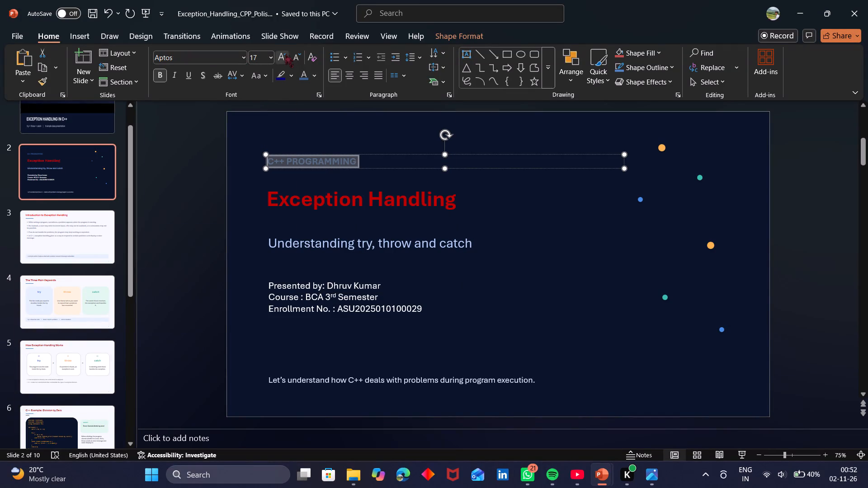
double_click(285, 54)
left_click_drag(285, 54, 280, 57)
double_click(280, 57)
left_click_drag(280, 57, 268, 57)
left_click(268, 57)
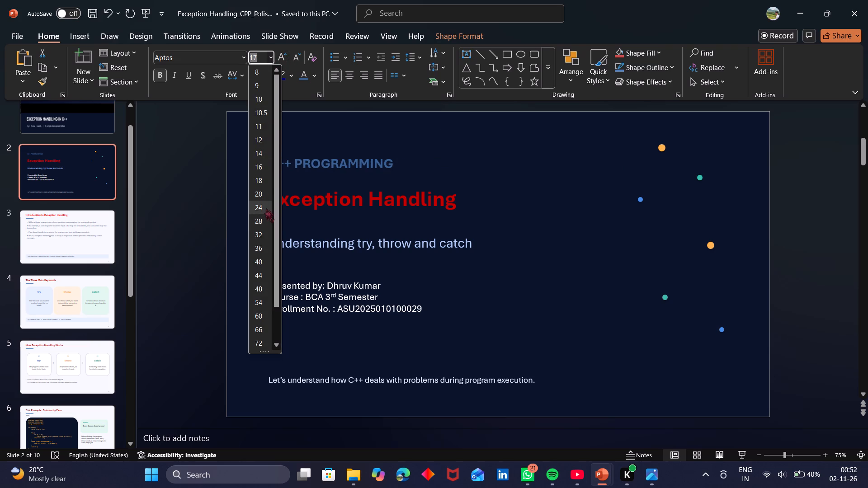
left_click(260, 200)
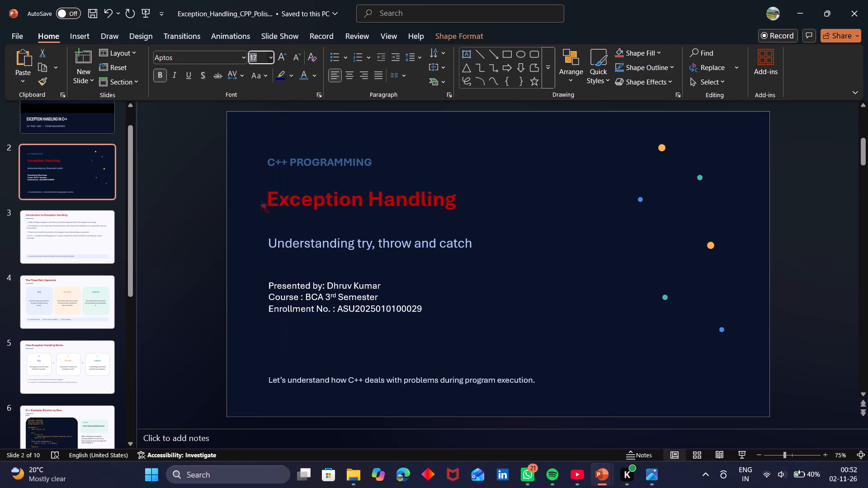
Move the C++ PROGRAMMING heading on slide 2 to the horizontal centre near the slide's top edge.
left_click_drag(386, 158, 430, 149)
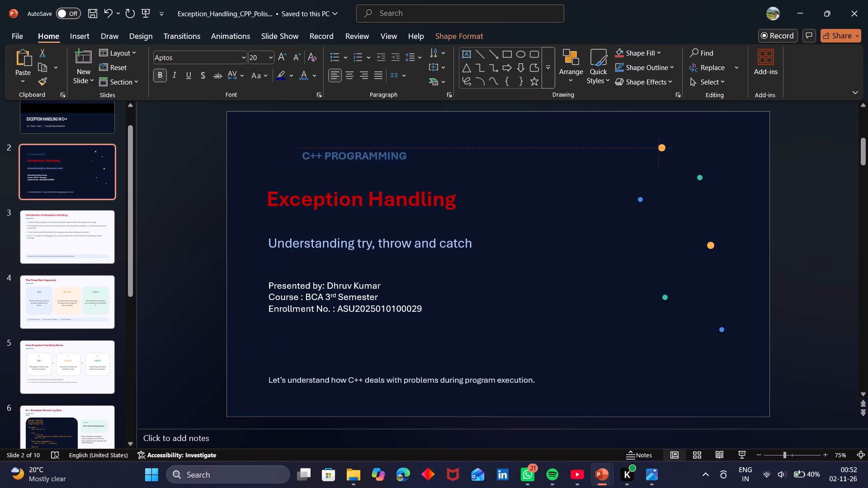
left_click_drag(430, 149, 551, 134)
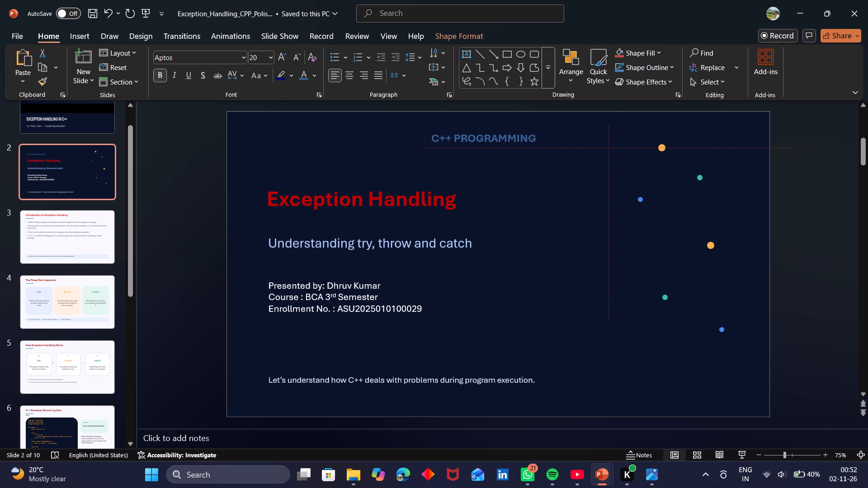
left_click_drag(551, 134, 555, 135)
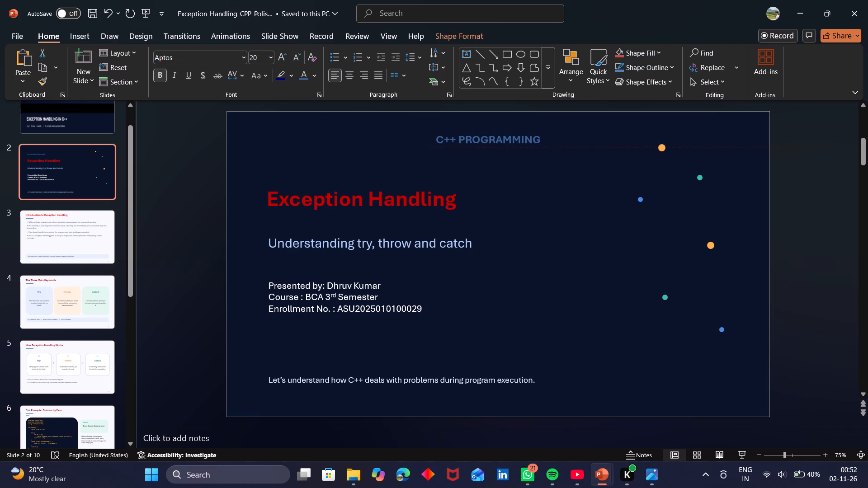
left_click_drag(555, 135, 555, 134)
left_click(549, 170)
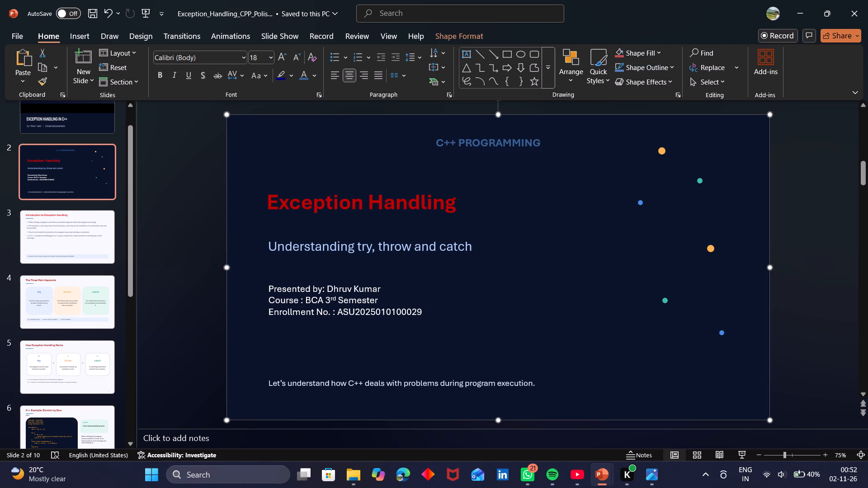
Delete the closing line "Let's understand how C++ deals with problems during program execution." from slide 2.
left_click(542, 385)
key("Delete")
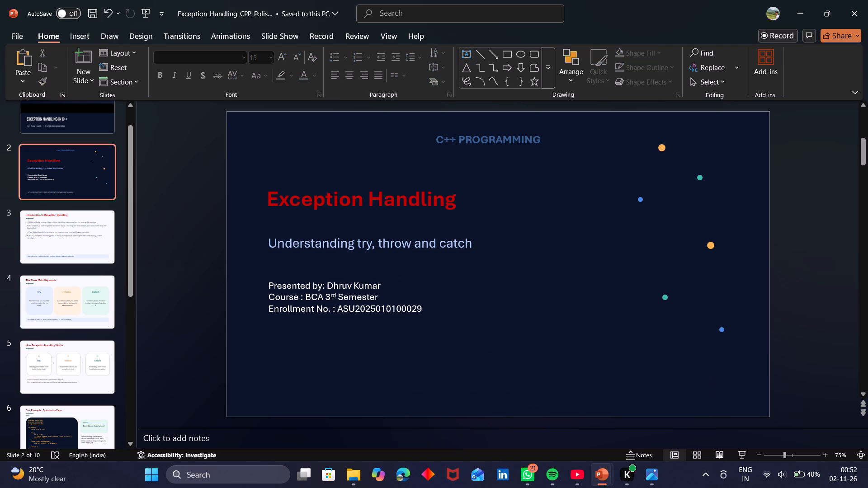
Recolour all three lines of presenter, course and enrolment details on slide 2 with the second-lightest dark-blue theme tint.
left_click(427, 317)
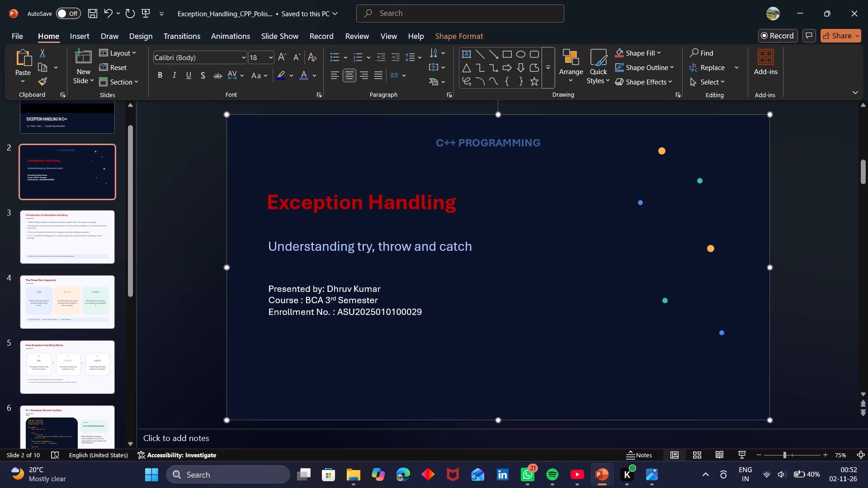
left_click(420, 317)
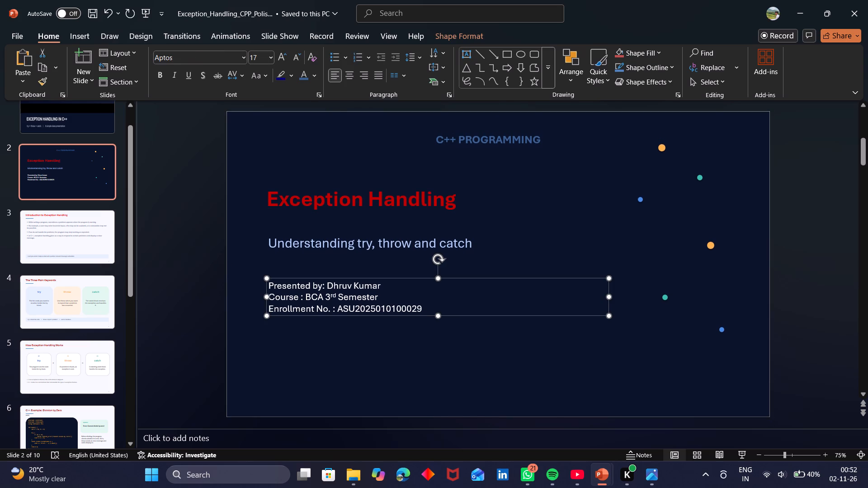
left_click(421, 311)
left_click_drag(421, 311, 342, 290)
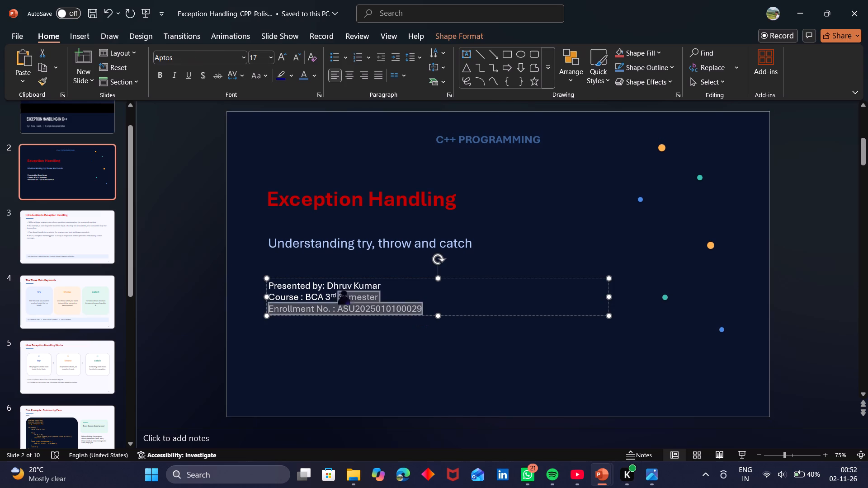
left_click_drag(342, 290, 293, 273)
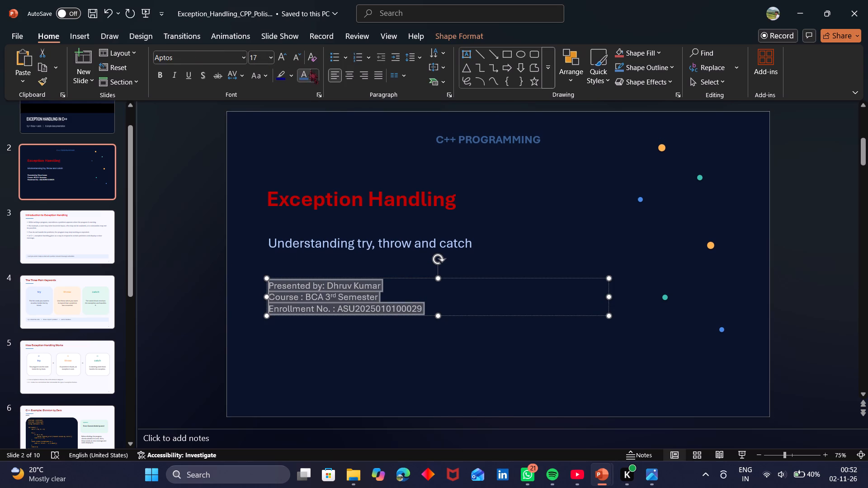
left_click(311, 71)
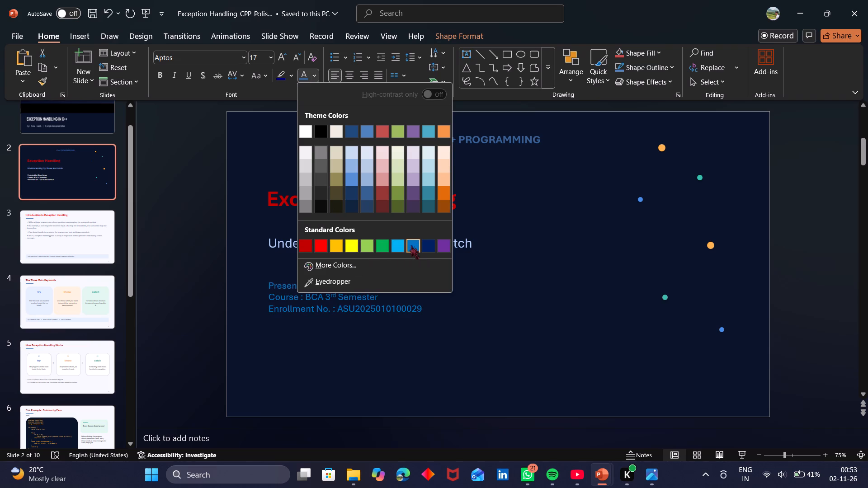
left_click(352, 171)
left_click(386, 345)
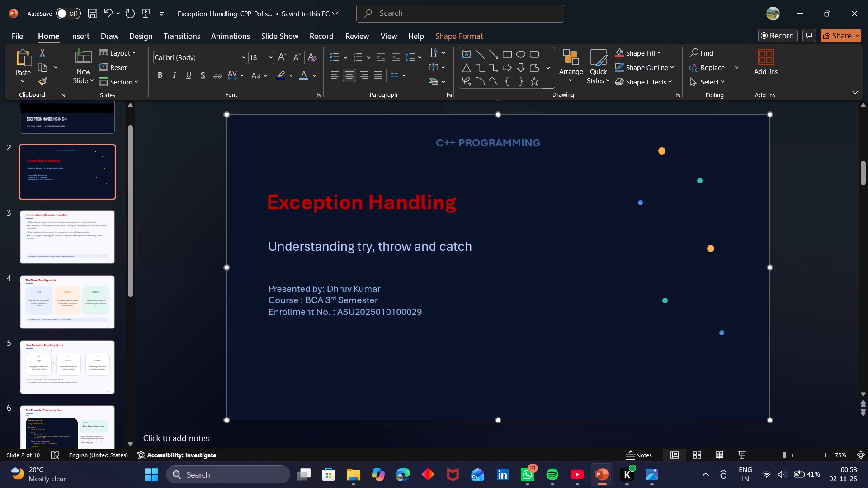
Delete the "In simple words" note at the bottom of slide 3 together with its light-blue background box.
left_click(29, 263)
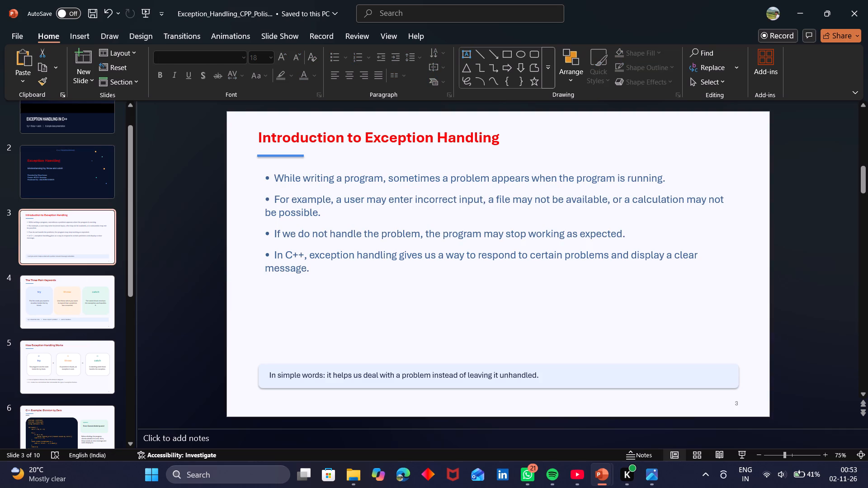
left_click(403, 381)
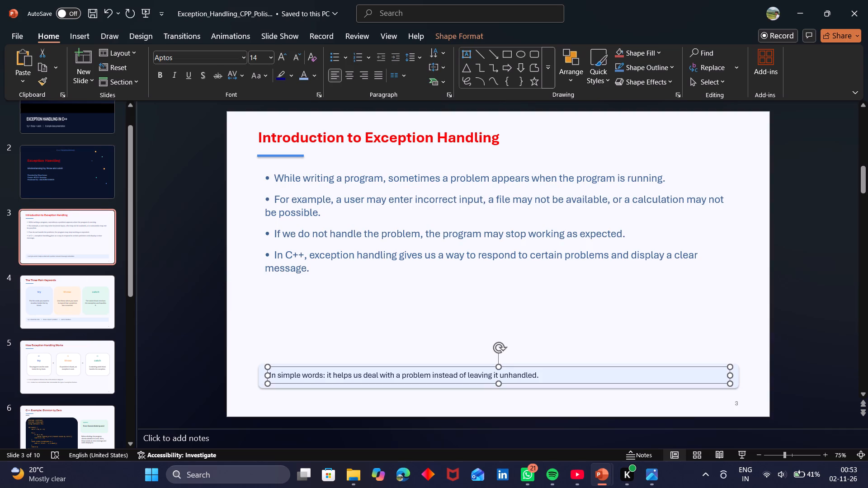
key("Delete")
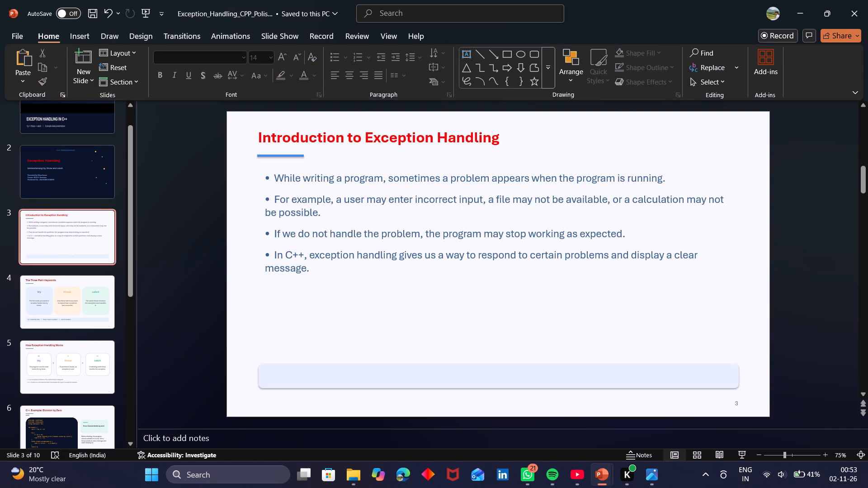
left_click(403, 381)
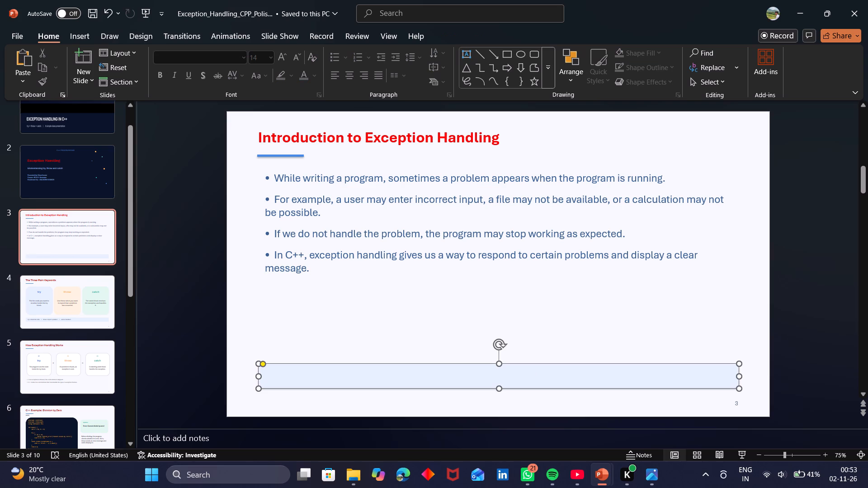
key("Delete")
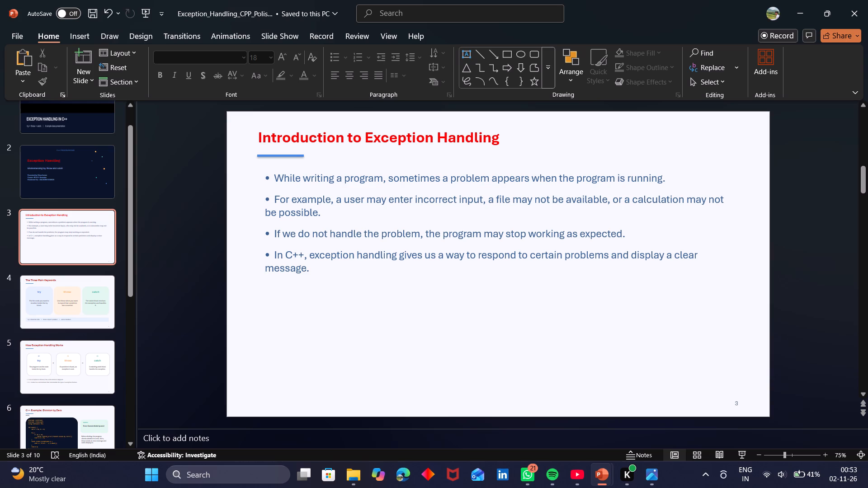
Look over the title underline on slide 3 and the content and layout of slides 4 to 6.
left_click(297, 160)
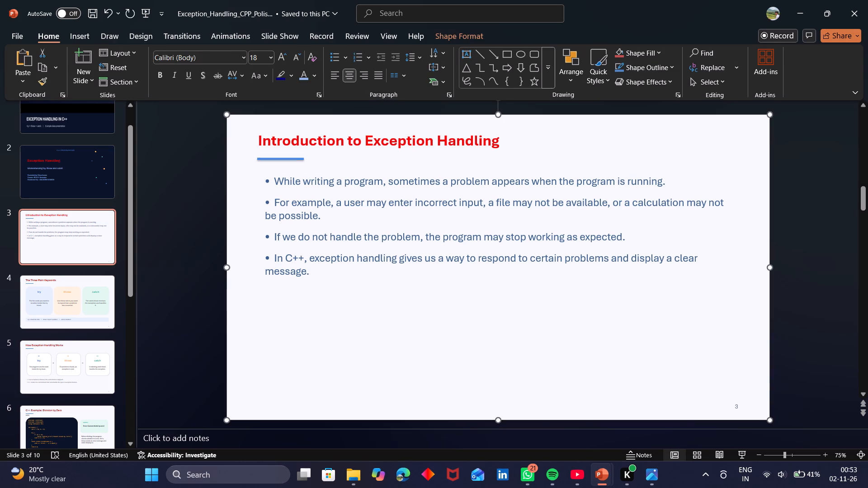
left_click(297, 160)
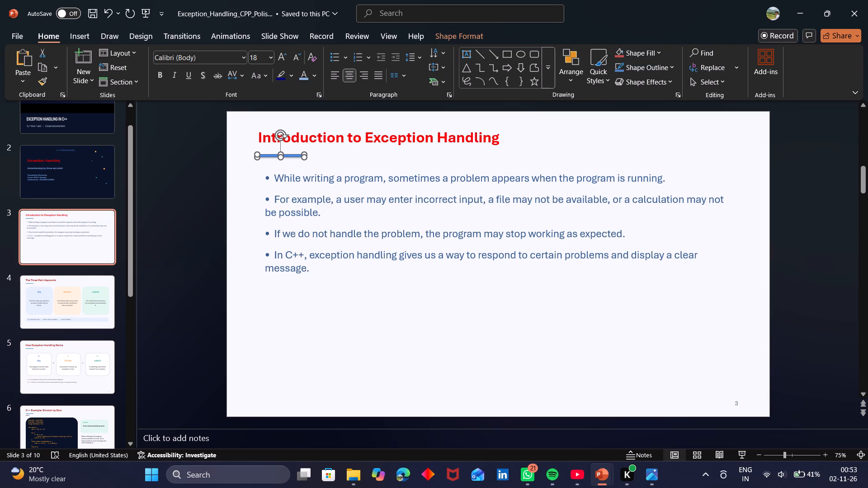
left_click(79, 279)
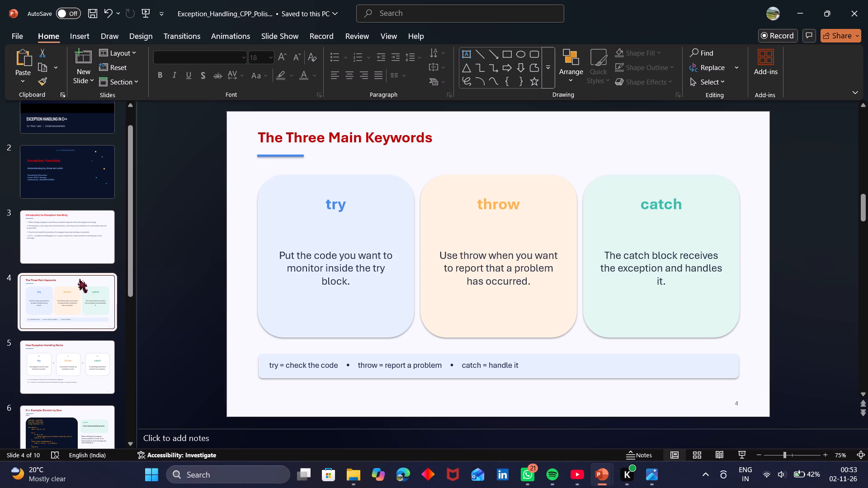
left_click(66, 363)
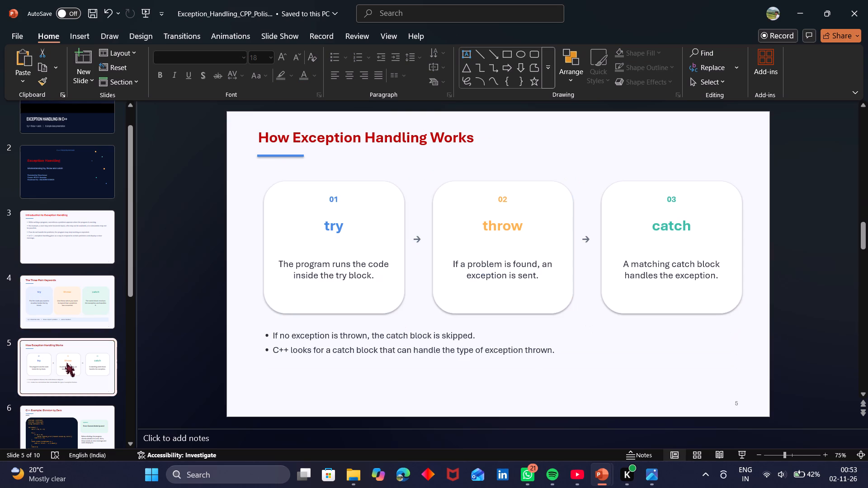
scroll(66, 363, "down", 1)
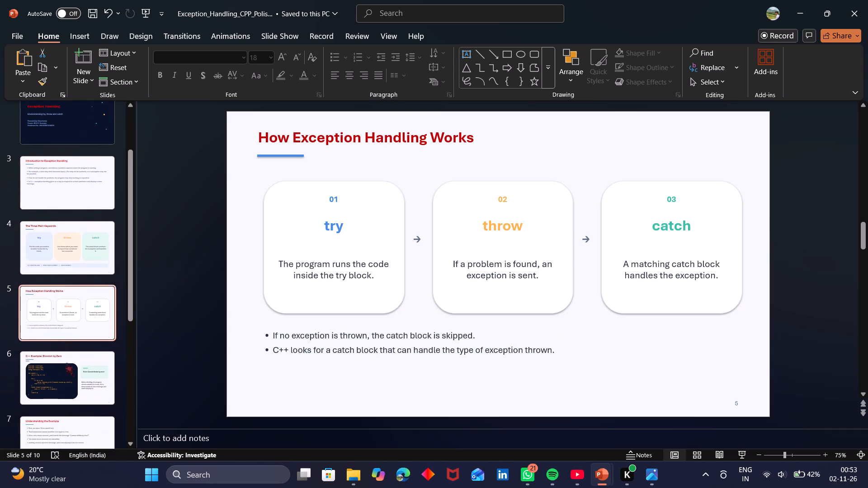
scroll(66, 363, "down", 1)
left_click(73, 354)
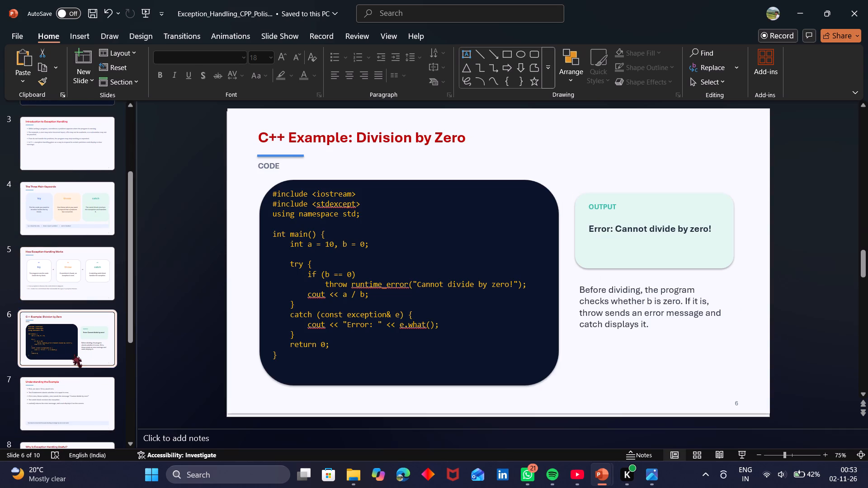
left_click(78, 285)
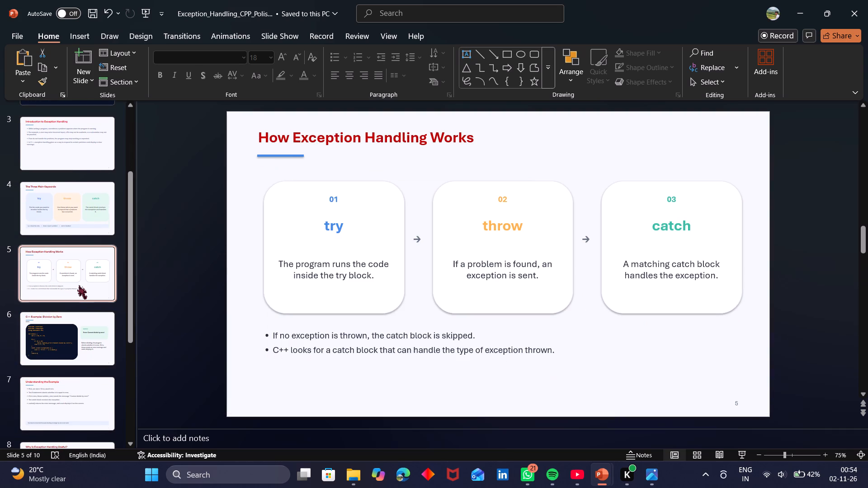
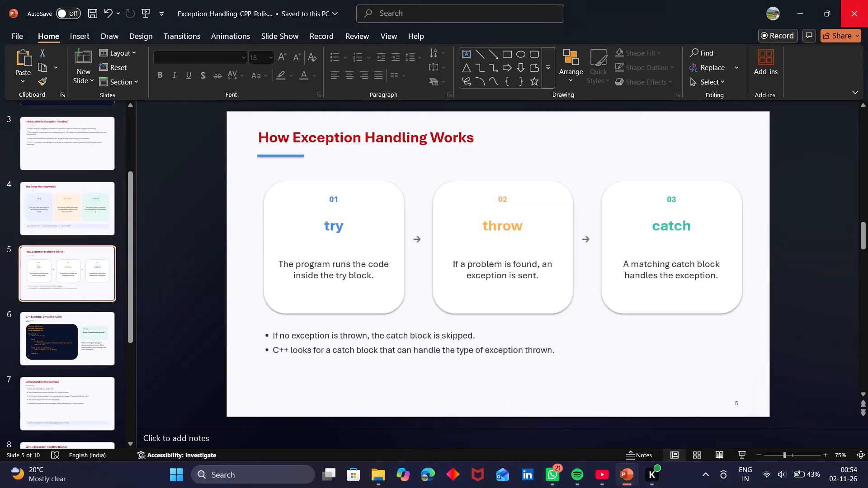
Look through the slide deck from the cover to the closing slide to check which slides are needed.
scroll(520, 373, "down", 1)
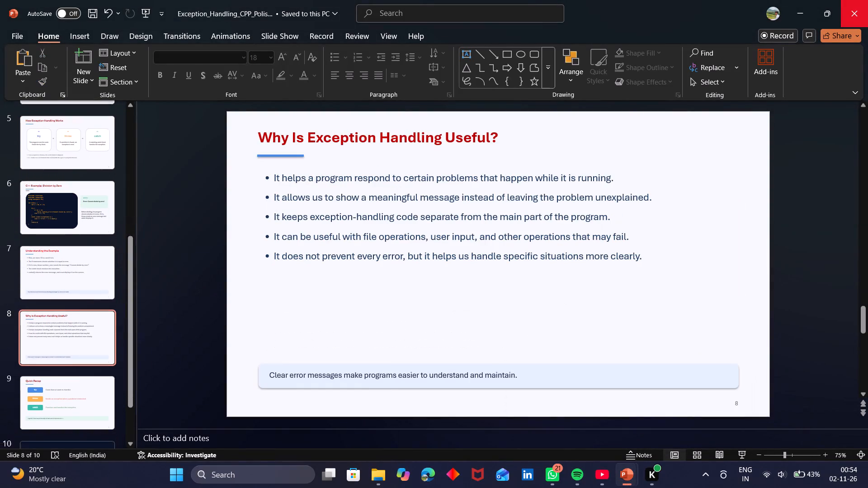
scroll(520, 373, "up", 5)
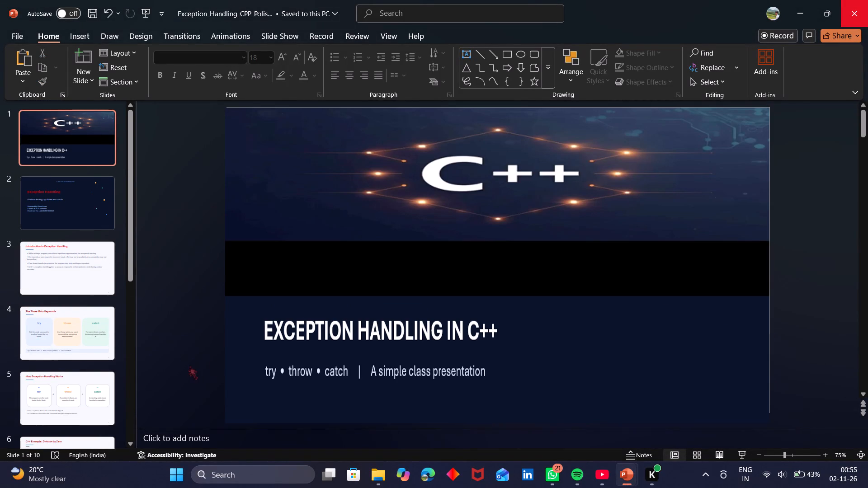
left_click(170, 435)
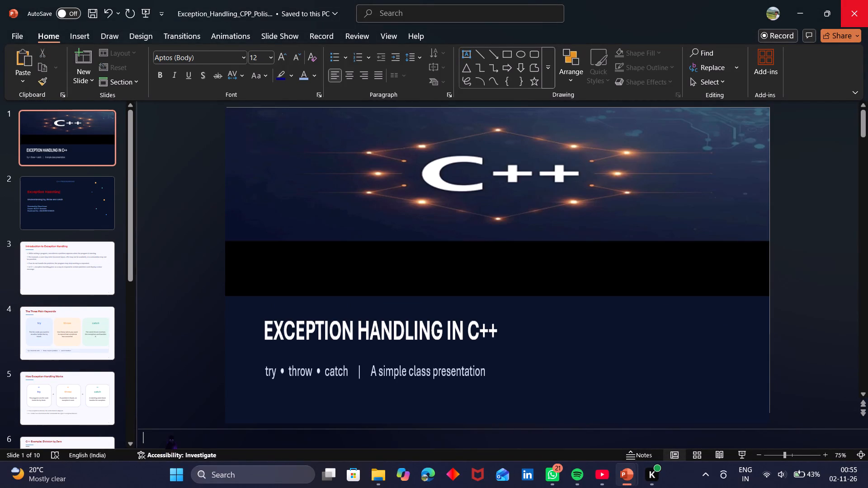
left_click(159, 368)
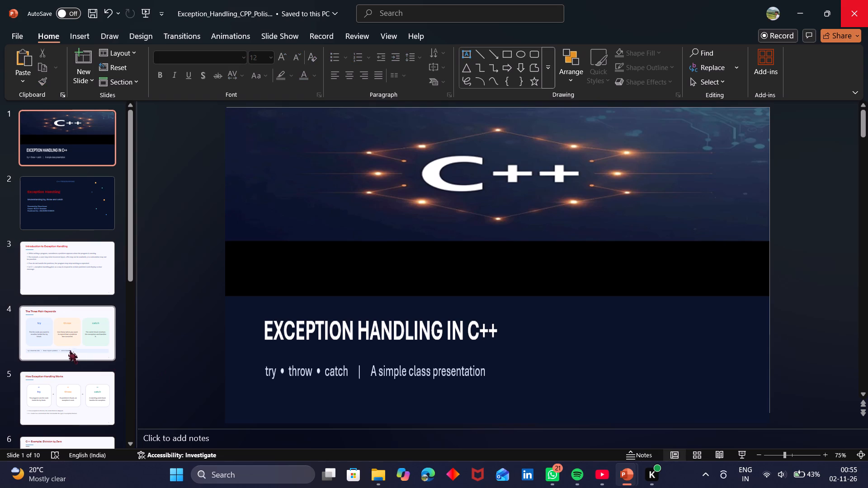
scroll(61, 350, "down", 6)
scroll(61, 350, "up", 1)
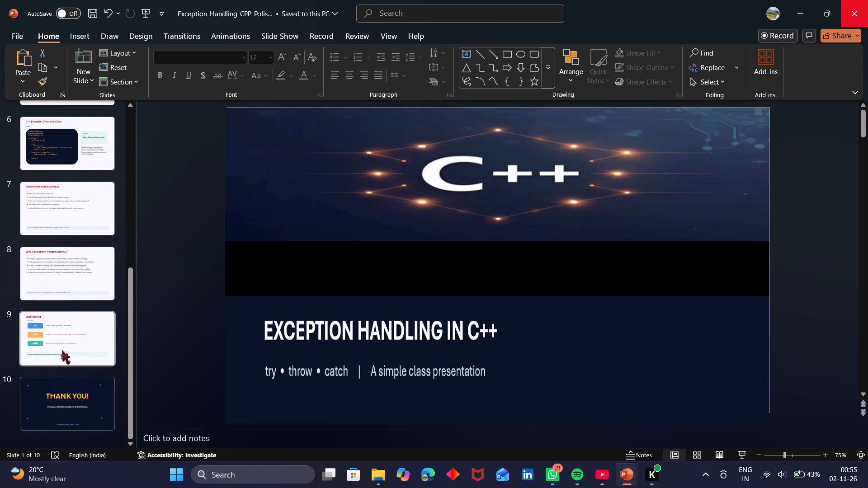
scroll(61, 350, "up", 4)
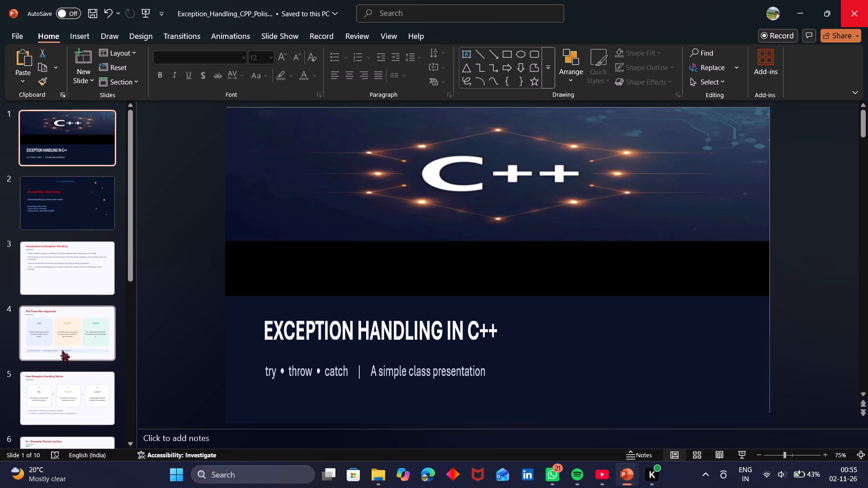
Delete the "Quick Recap" slide just before the closing "Thank You!" slide.
scroll(61, 350, "down", 6)
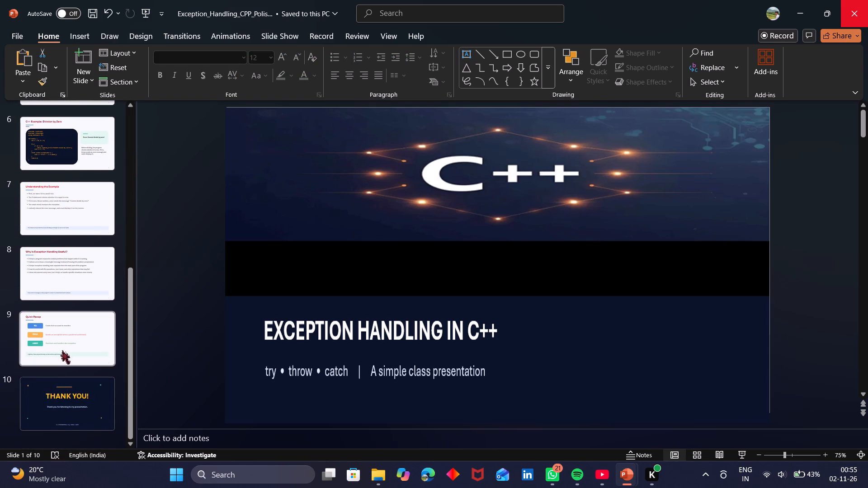
left_click(70, 402)
left_click(85, 346)
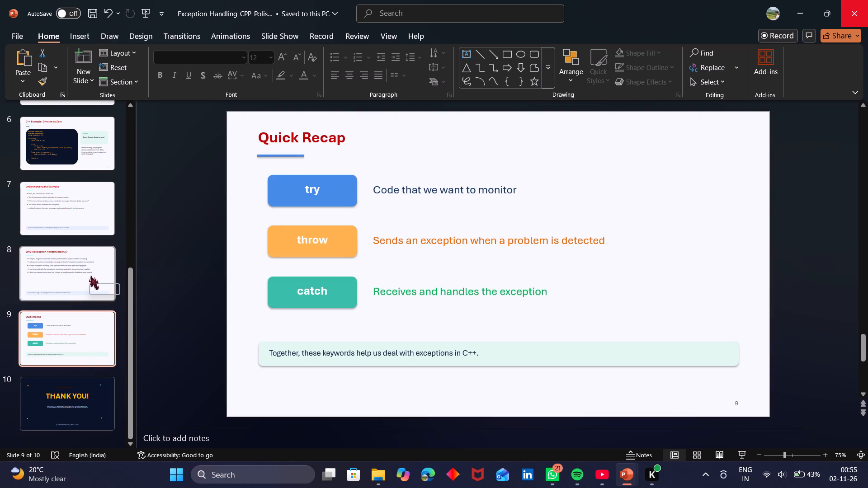
left_click(82, 328)
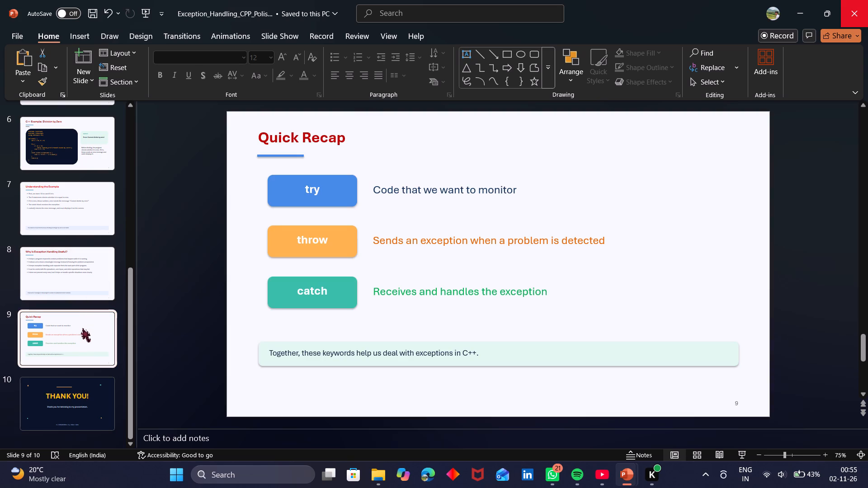
key("Delete")
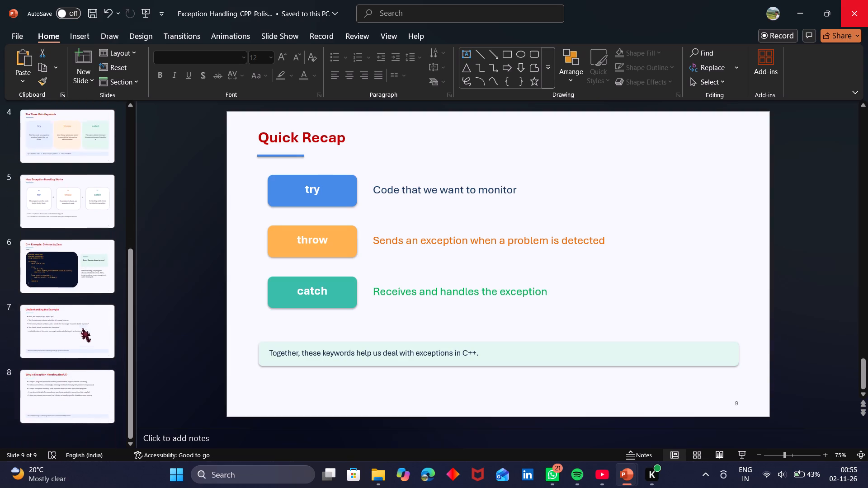
Review the content and layout of the content slides between the title slide and the closing slide.
left_click(82, 328)
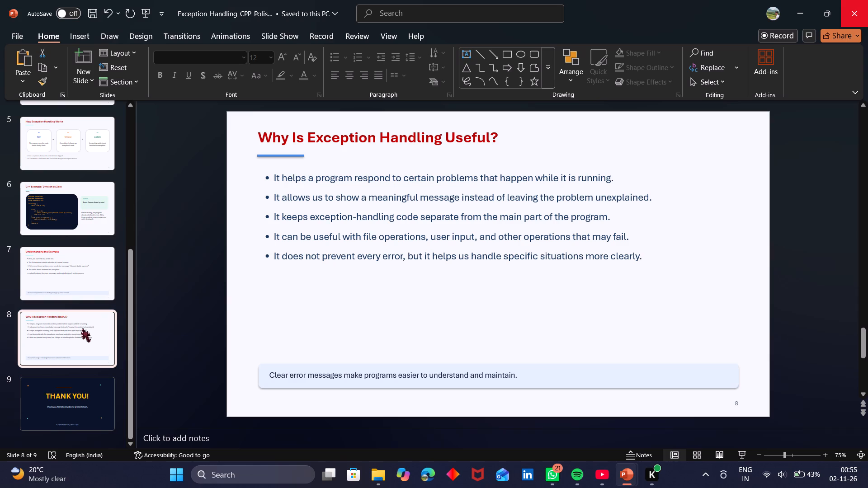
left_click(83, 296)
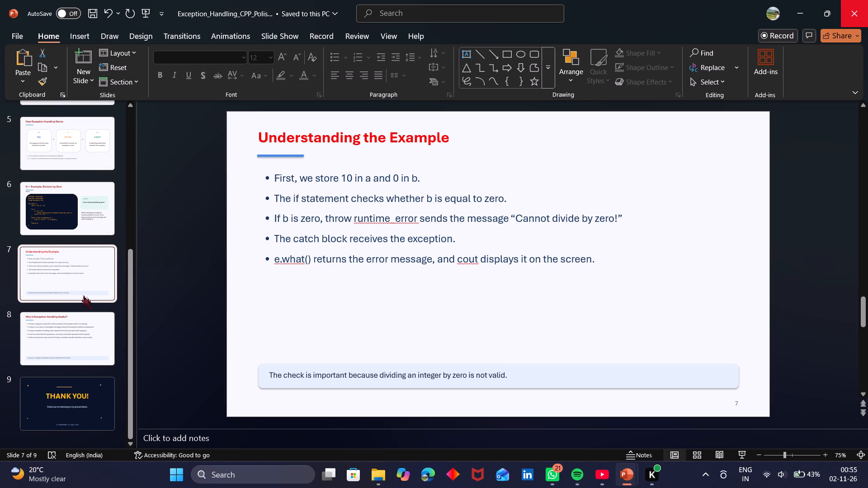
left_click(88, 221)
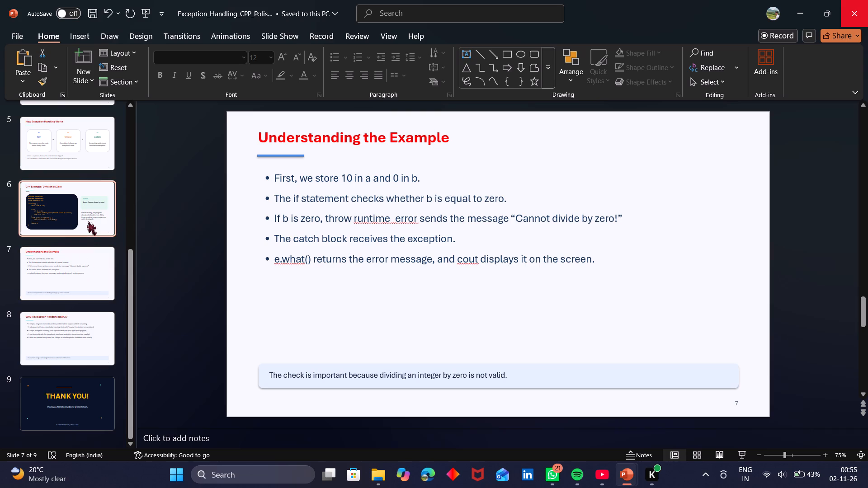
scroll(88, 221, "up", 1)
left_click(85, 172)
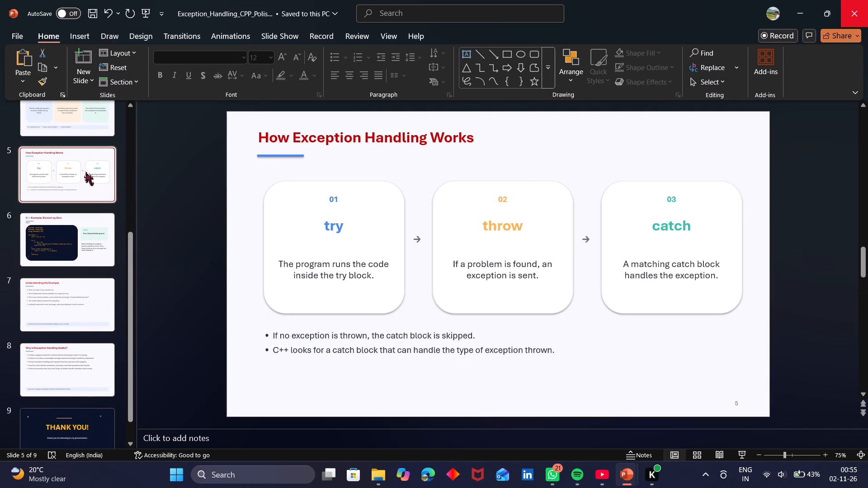
scroll(85, 172, "up", 1)
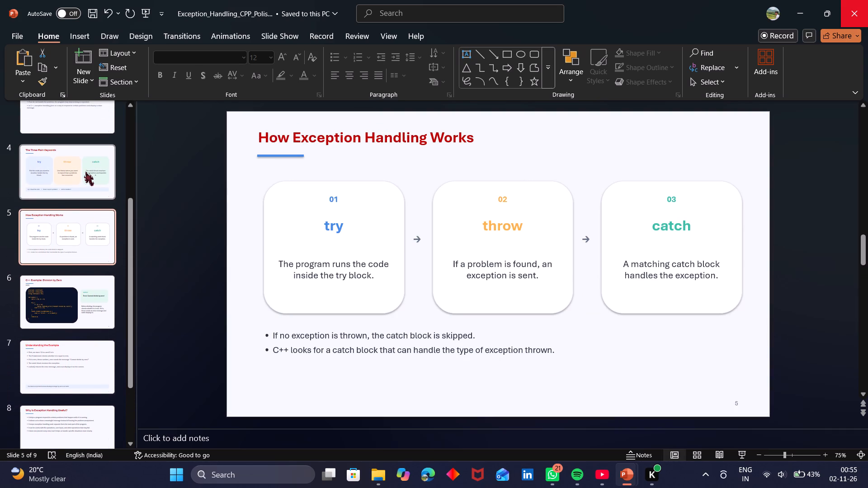
scroll(85, 172, "up", 1)
left_click(80, 216)
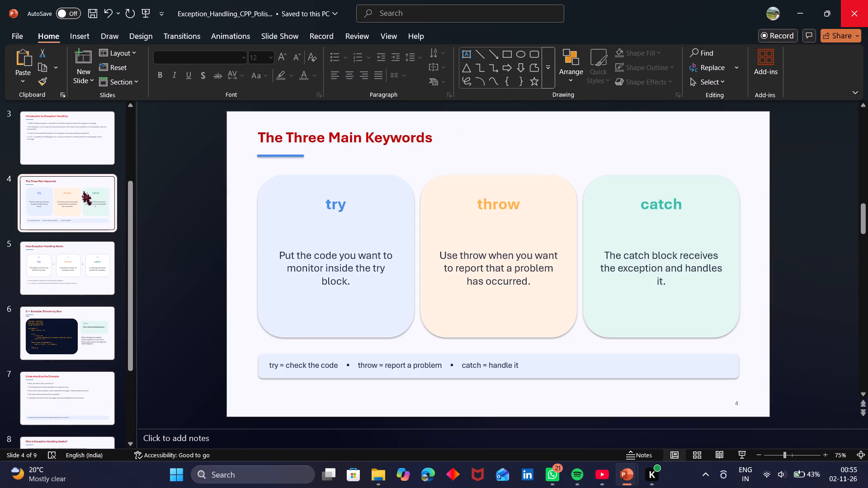
scroll(83, 191, "up", 1)
left_click(83, 212)
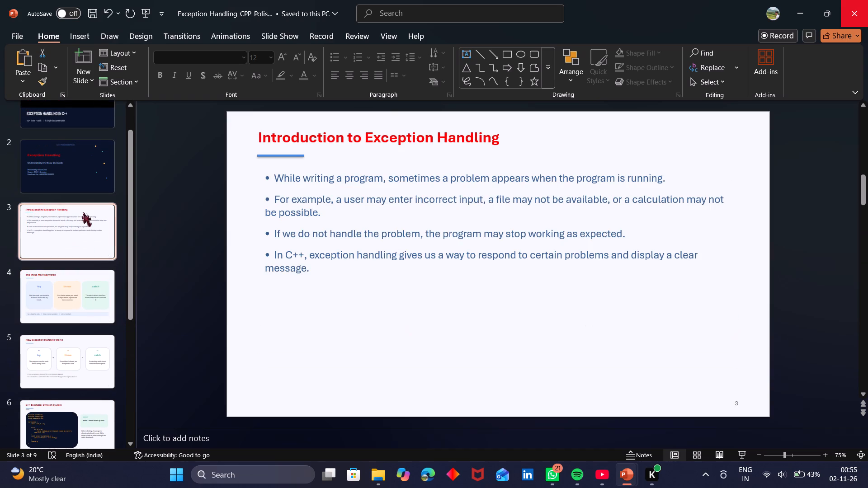
scroll(83, 212, "up", 1)
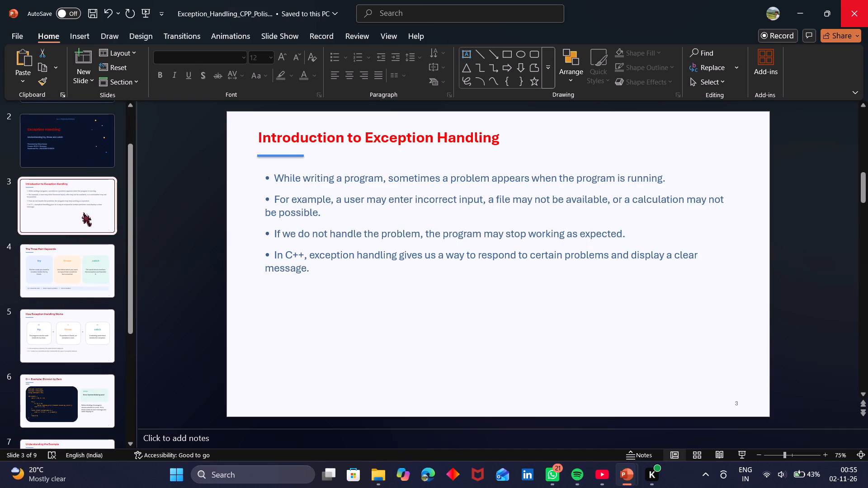
scroll(83, 212, "up", 1)
scroll(81, 328, "down", 1)
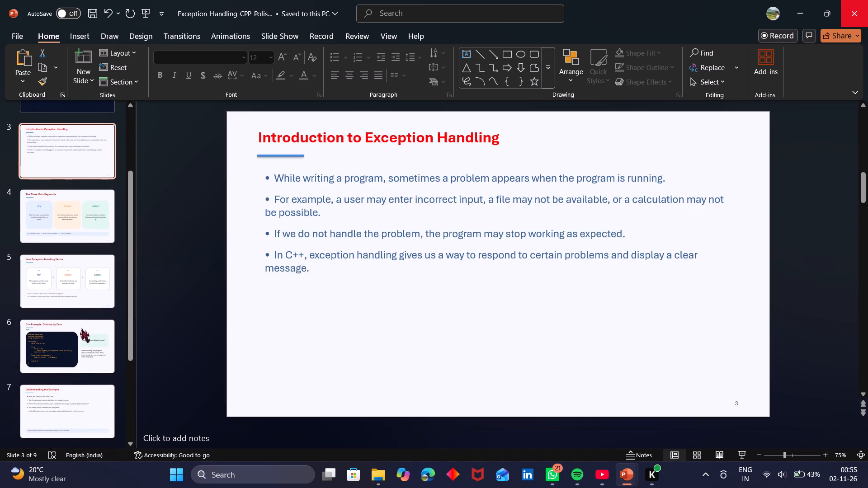
scroll(81, 328, "down", 1)
scroll(81, 328, "up", 3)
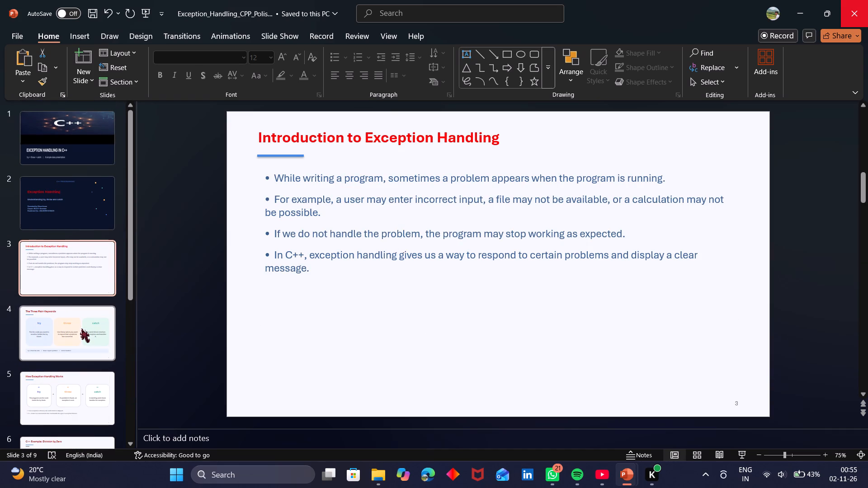
scroll(81, 328, "up", 2)
left_click(81, 276)
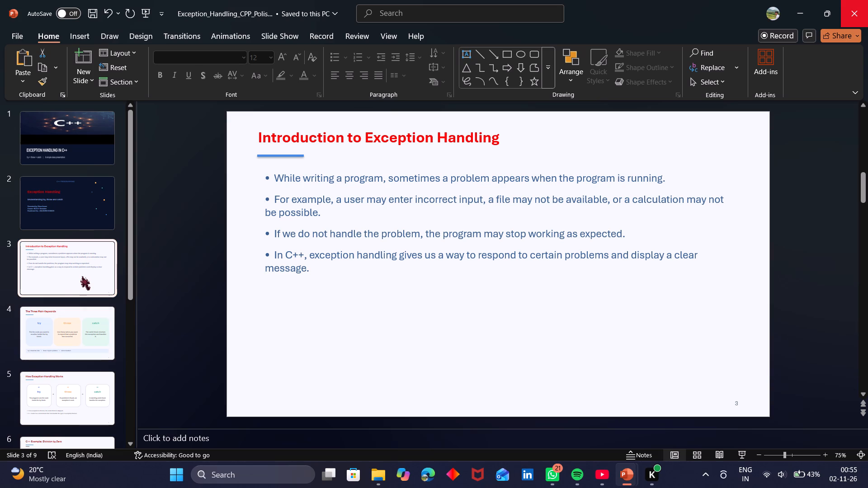
left_click(83, 327)
left_click(82, 405)
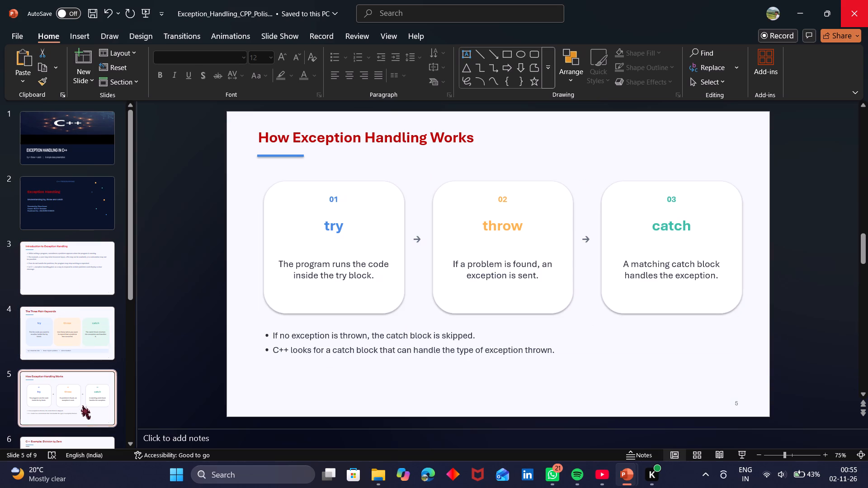
scroll(82, 405, "down", 2)
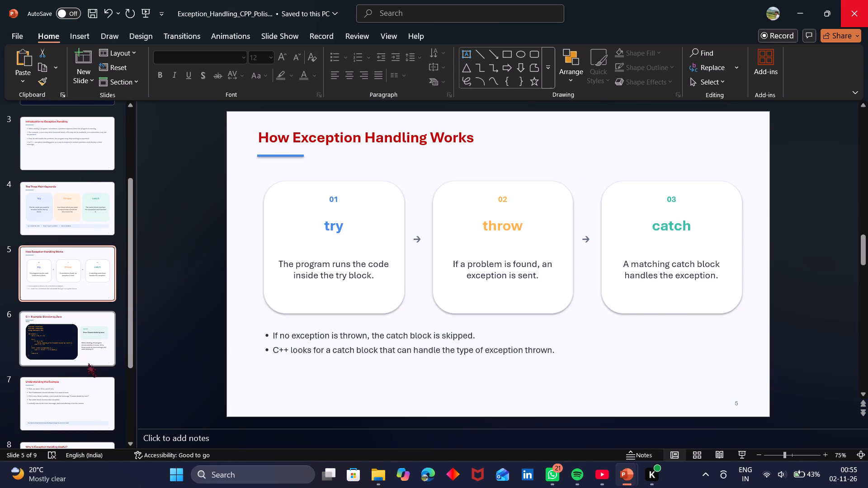
left_click(88, 363)
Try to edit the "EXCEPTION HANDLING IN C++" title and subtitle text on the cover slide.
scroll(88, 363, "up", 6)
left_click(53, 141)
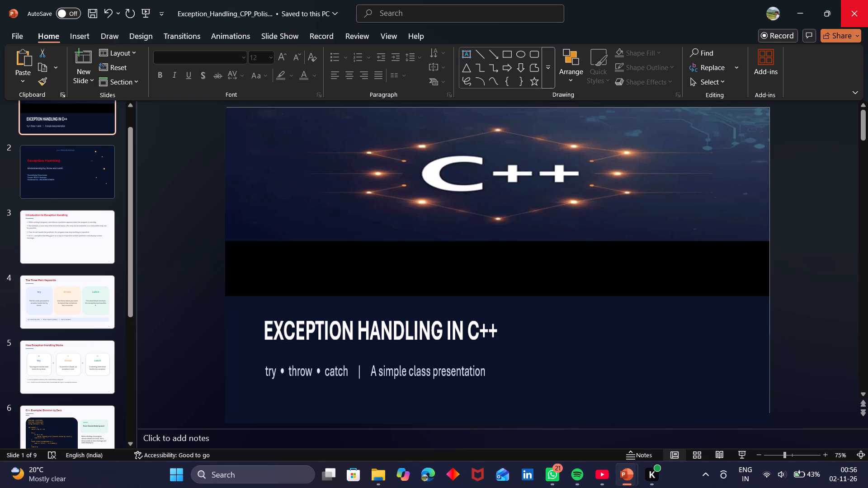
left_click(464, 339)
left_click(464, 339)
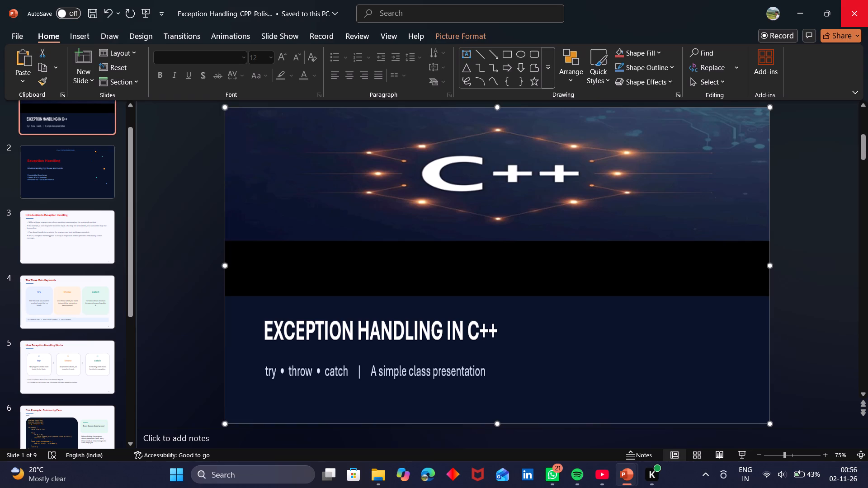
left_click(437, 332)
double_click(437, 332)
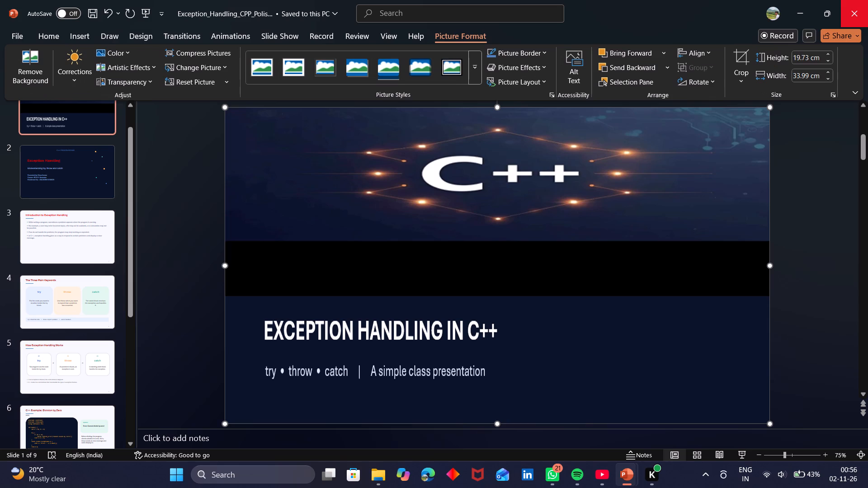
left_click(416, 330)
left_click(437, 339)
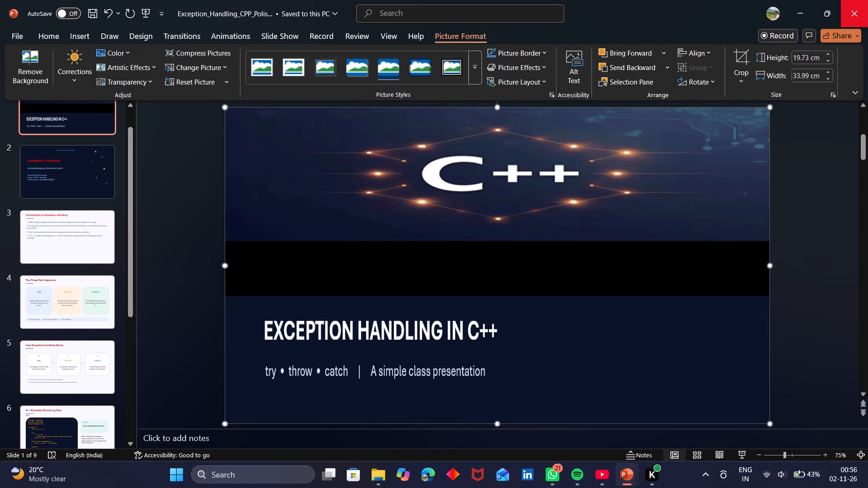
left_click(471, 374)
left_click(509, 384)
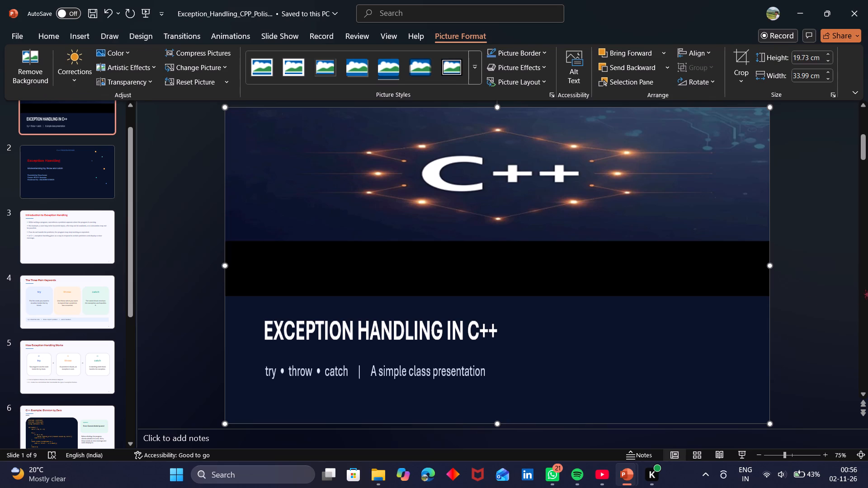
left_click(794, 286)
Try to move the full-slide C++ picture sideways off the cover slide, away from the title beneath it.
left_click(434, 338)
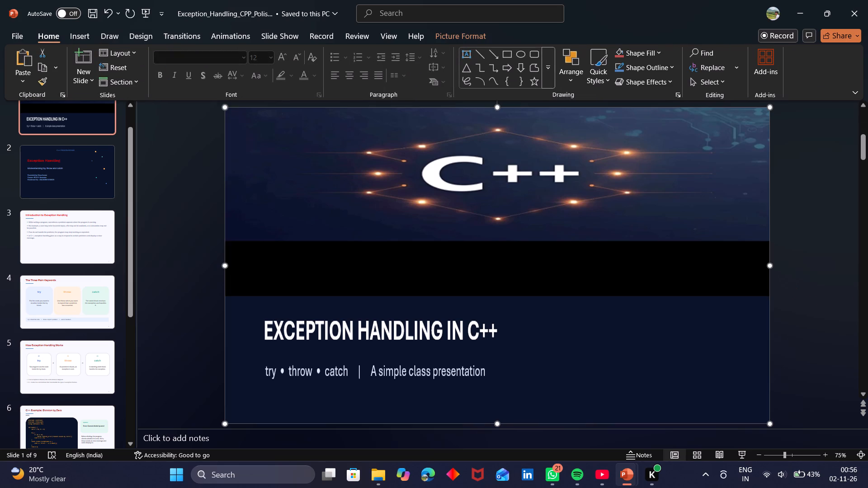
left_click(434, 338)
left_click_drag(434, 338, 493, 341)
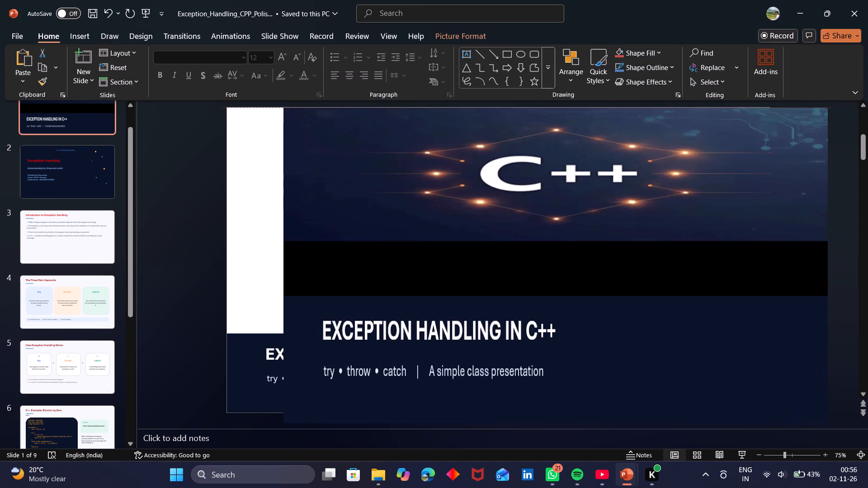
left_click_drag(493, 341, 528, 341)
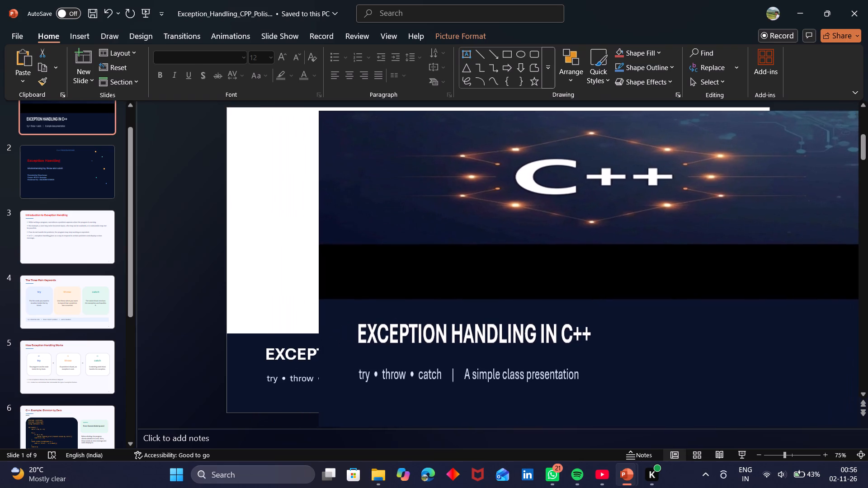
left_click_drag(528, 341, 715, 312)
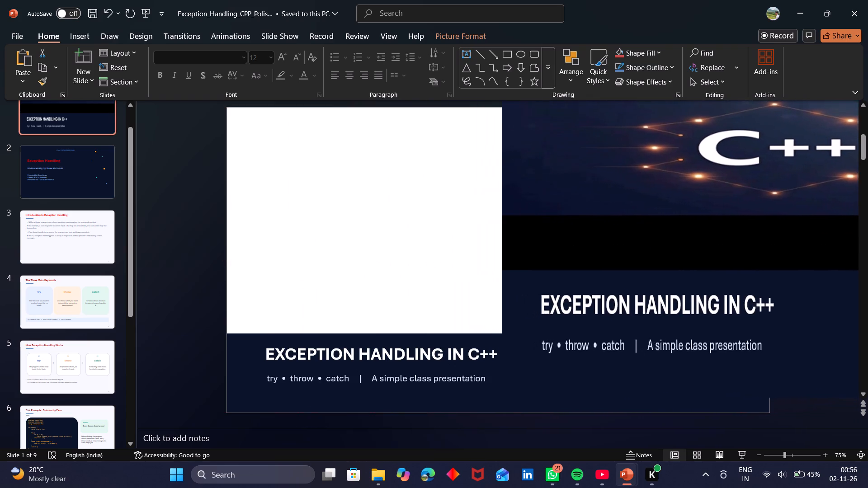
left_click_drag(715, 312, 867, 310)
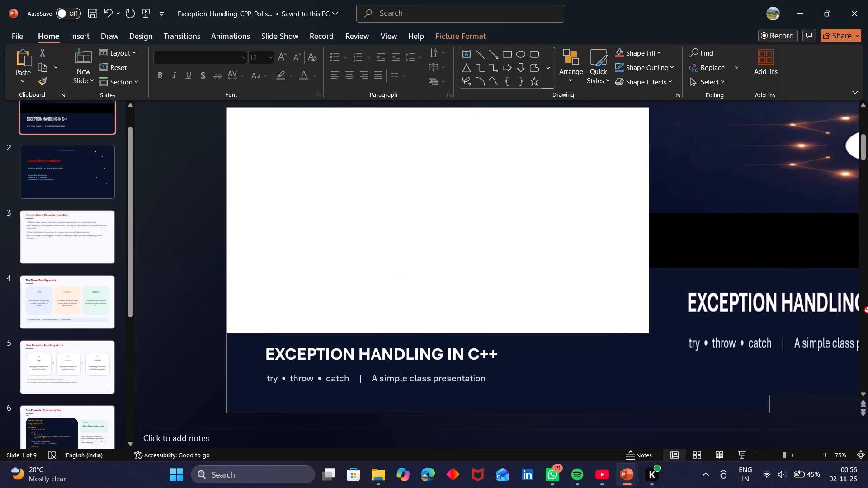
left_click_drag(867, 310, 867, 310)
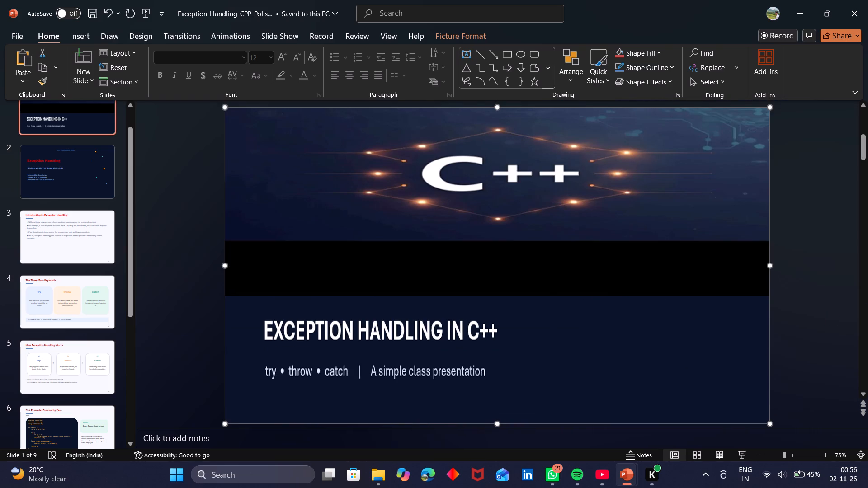
Move the full-slide C++ picture up and sideways to uncover the navy title band at the bottom of the cover slide.
left_click(403, 320)
left_click_drag(396, 328, 556, 156)
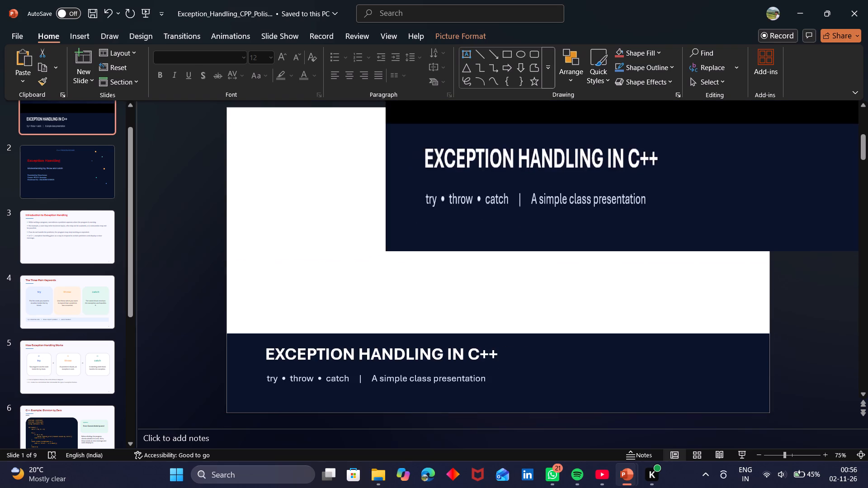
left_click_drag(556, 156, 559, 158)
Delete the "EXCEPTION HANDLING IN C++" title and the "try • throw • catch" subtitle from the uncovered navy band.
left_click(337, 363)
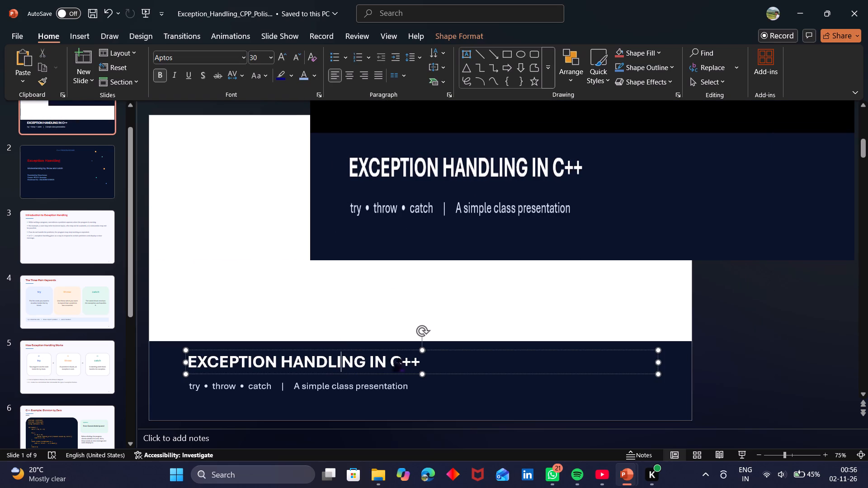
left_click(433, 361)
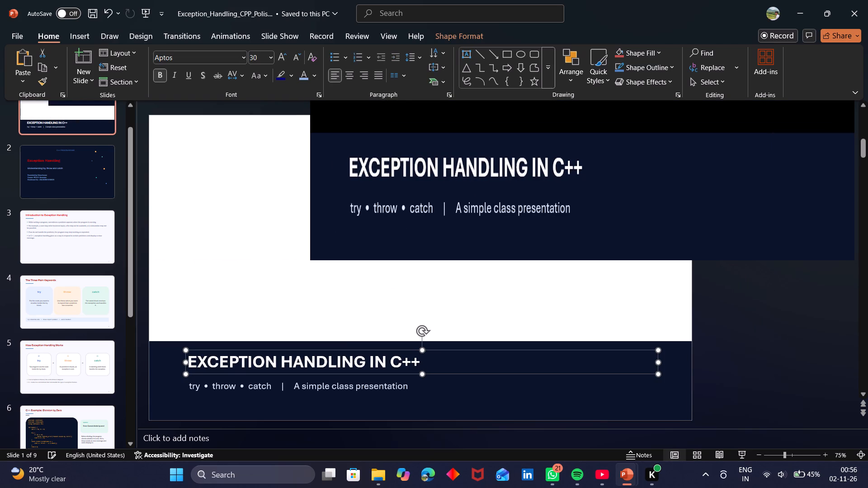
left_click(422, 362)
left_click(419, 364)
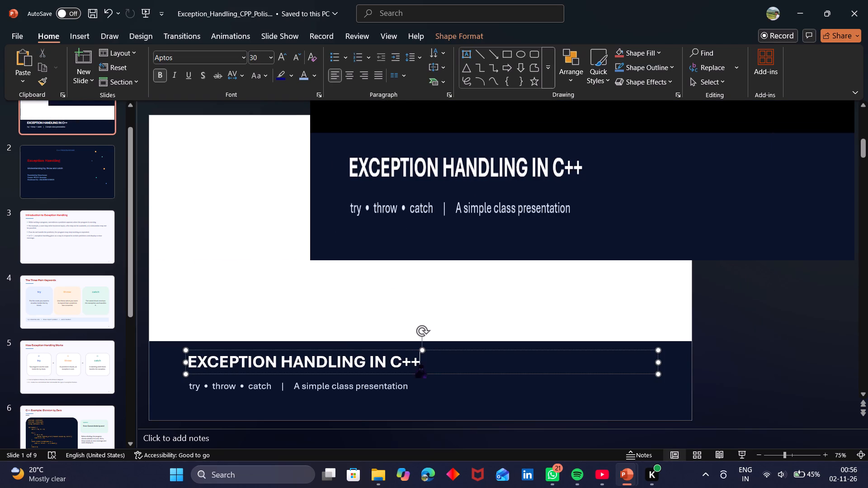
key("BackSpace")
key("BackSpace")
key("BackSpace")
key("BackSpace")
key("BackSpace")
key("BackSpace")
key("BackSpace")
key("BackSpace")
key("BackSpace")
key("BackSpace")
key("BackSpace")
key("BackSpace")
key("BackSpace")
key("BackSpace")
key("BackSpace")
key("BackSpace")
key("BackSpace")
key("BackSpace")
key("BackSpace")
key("BackSpace")
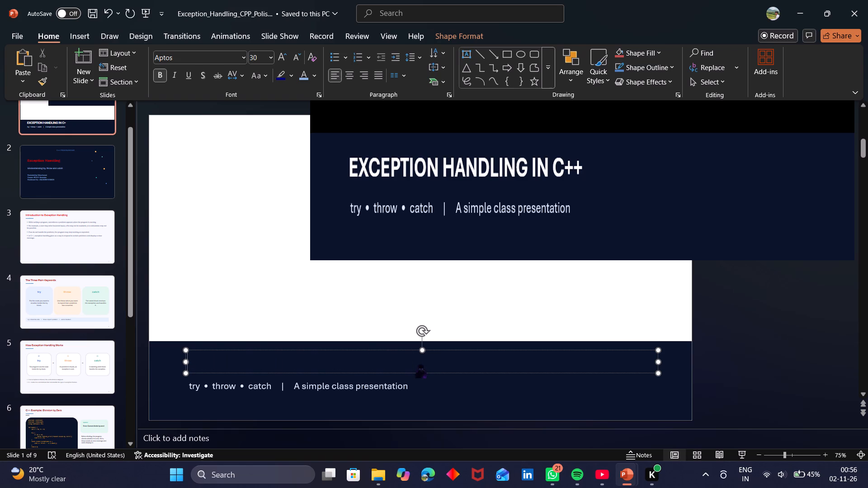
left_click(414, 391)
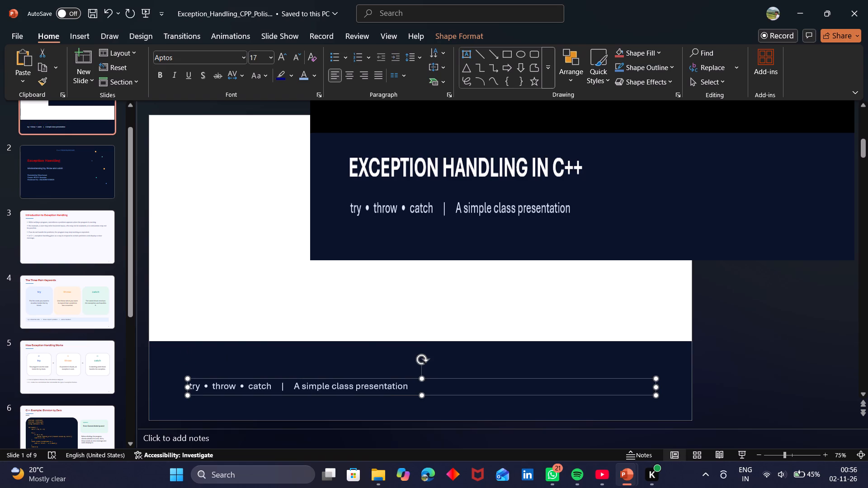
key("BackSpace")
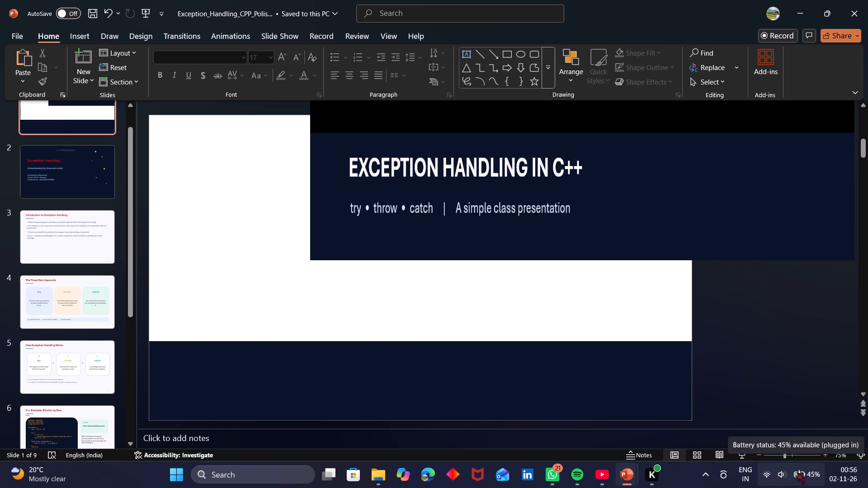
Capture a screenshot of the empty navy band across the full width of the cover slide.
key("Print")
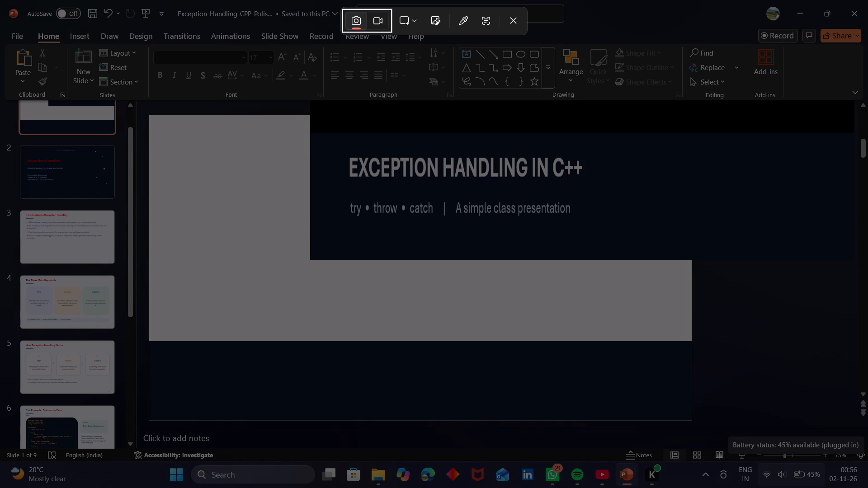
left_click_drag(150, 342, 290, 379)
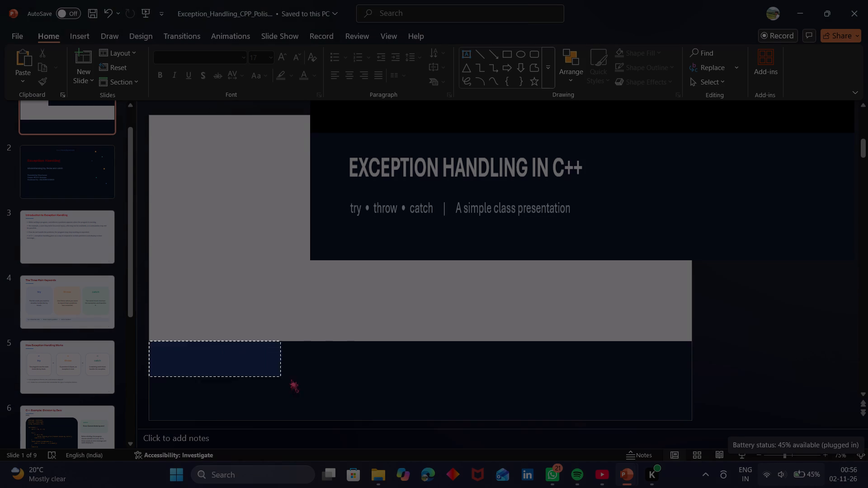
left_click_drag(290, 379, 643, 413)
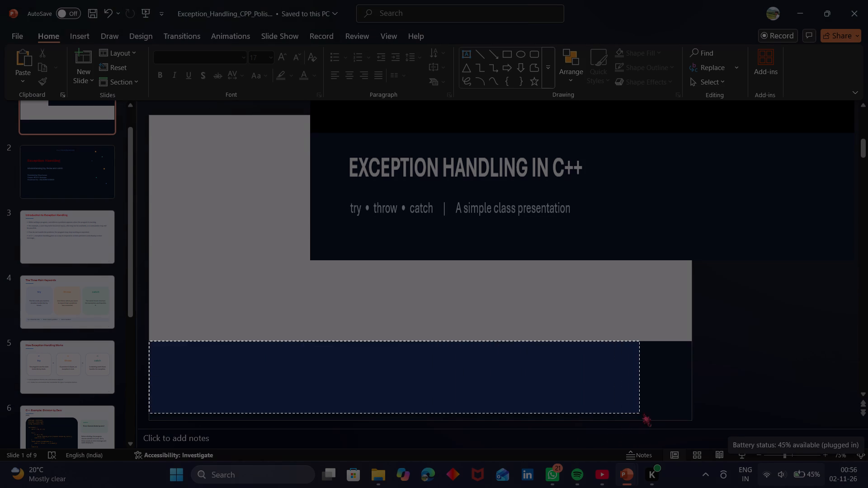
left_click_drag(643, 413, 702, 415)
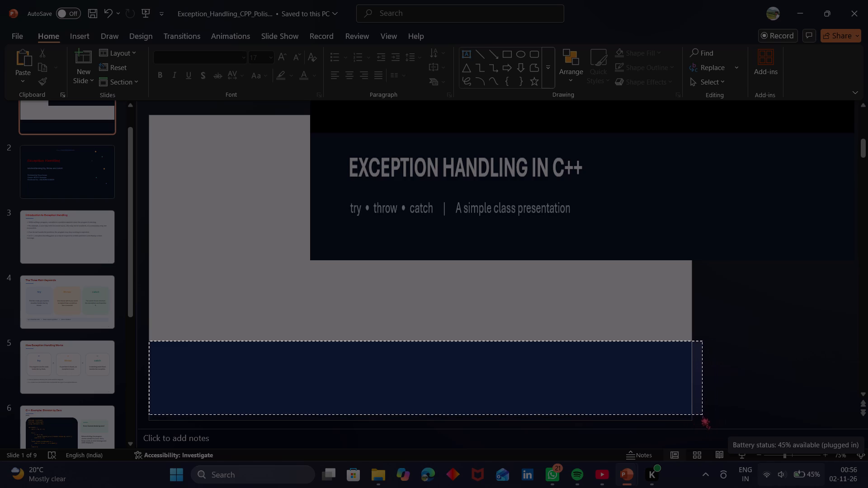
left_click_drag(702, 415, 692, 419)
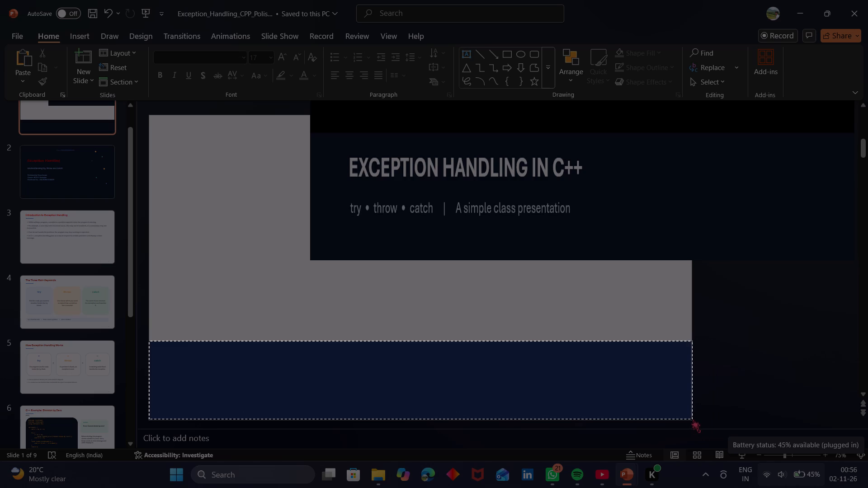
left_click_drag(692, 419, 692, 420)
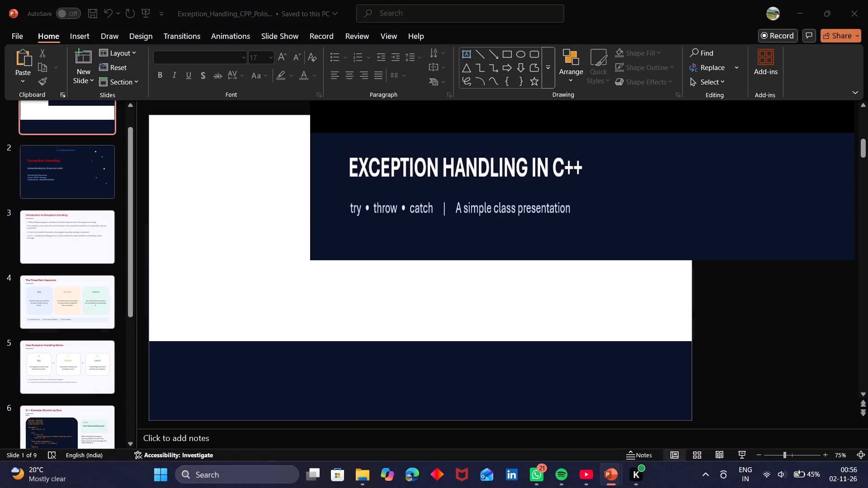
Undo the text deletions and the picture move on the cover slide, and dismiss the screenshot notification.
left_click(601, 341)
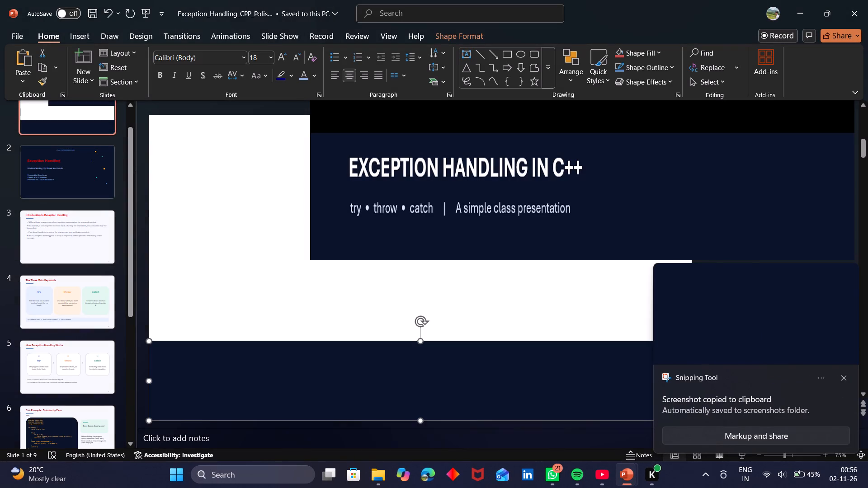
key("ctrl+z")
key("ctrl+z")
key("ctrl+z")
key("ctrl+z")
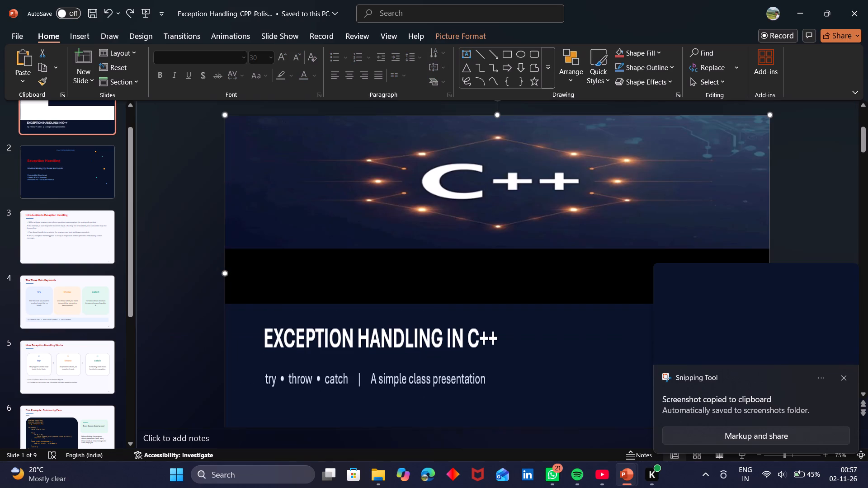
left_click(779, 233)
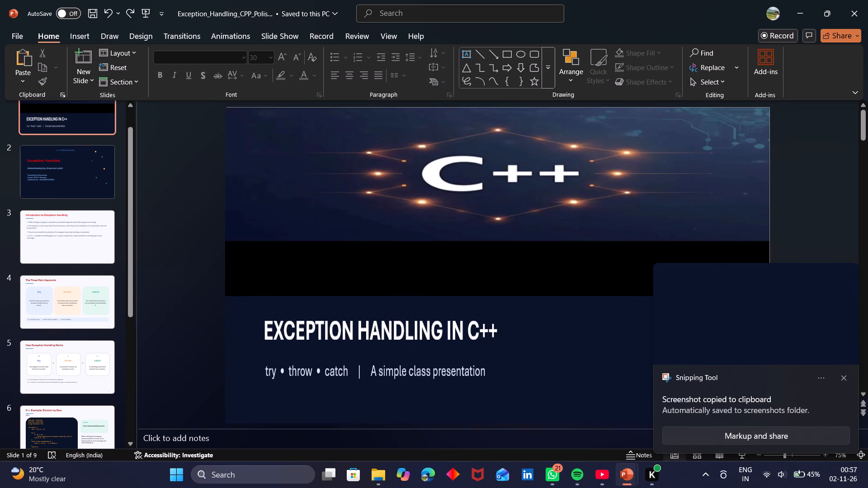
left_click(843, 375)
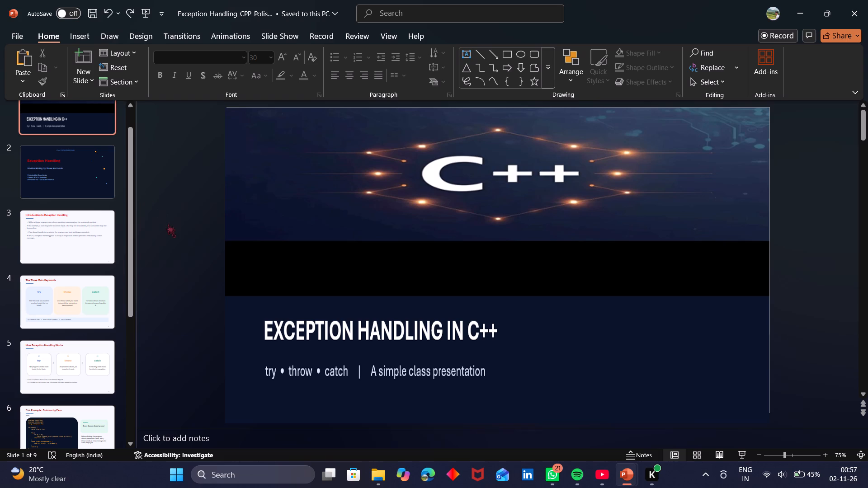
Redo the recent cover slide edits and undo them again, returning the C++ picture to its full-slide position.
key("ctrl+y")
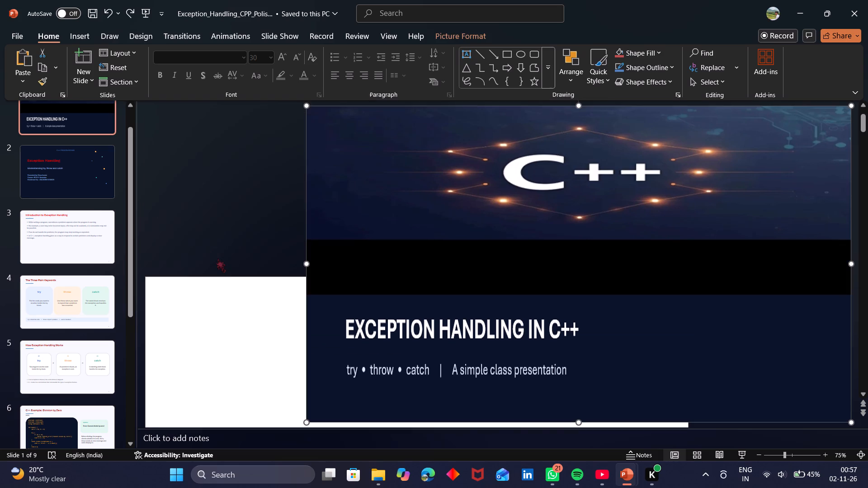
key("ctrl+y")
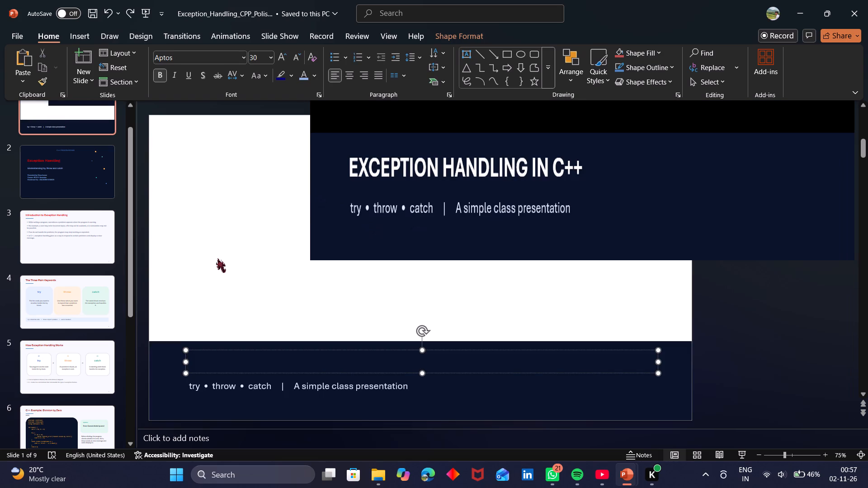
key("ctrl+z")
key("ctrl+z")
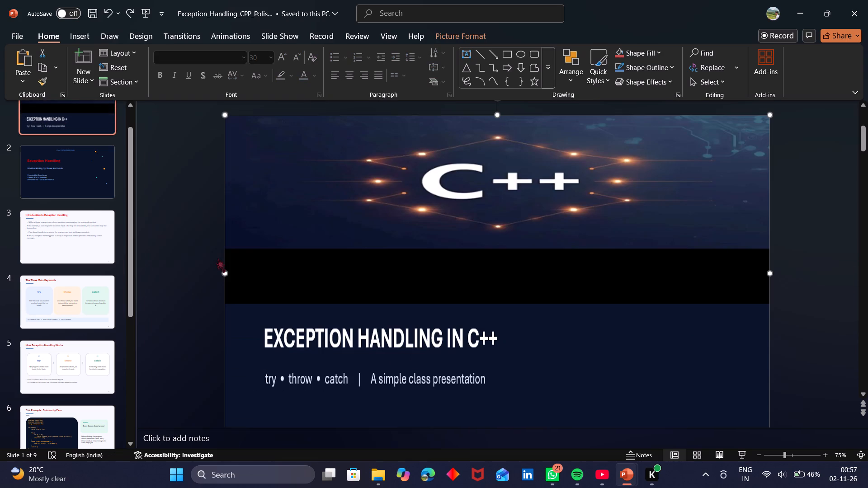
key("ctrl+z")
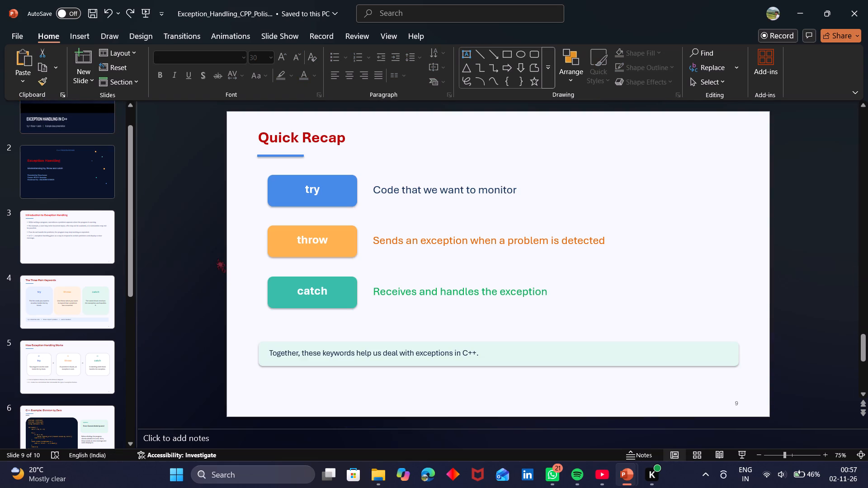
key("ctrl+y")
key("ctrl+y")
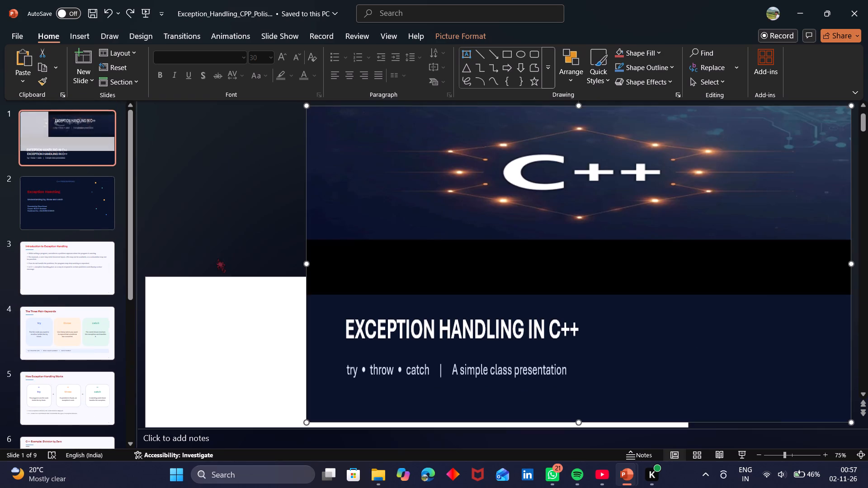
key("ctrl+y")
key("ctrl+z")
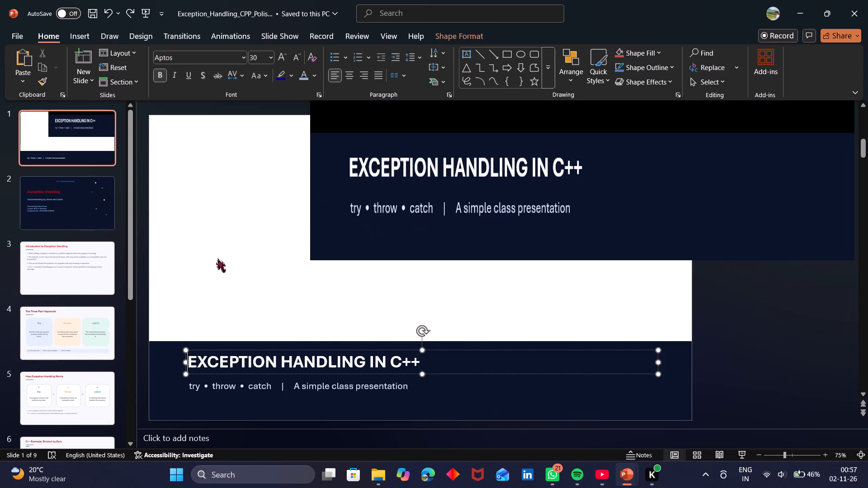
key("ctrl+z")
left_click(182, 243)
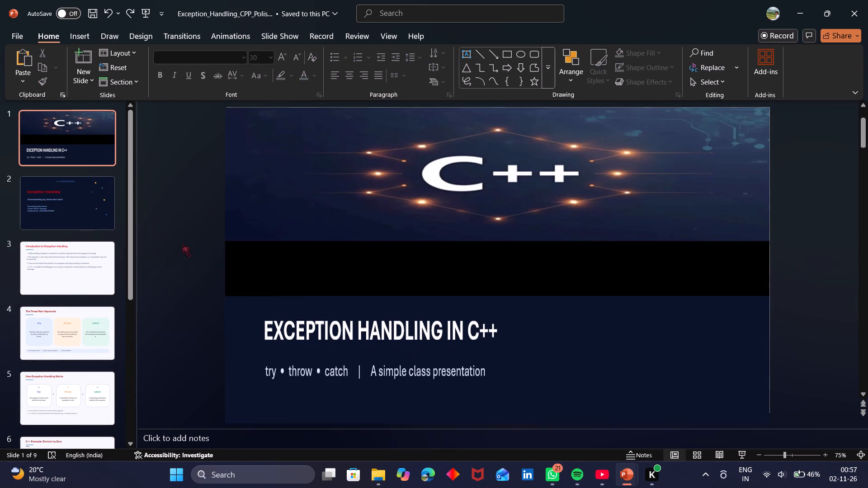
left_click(84, 29)
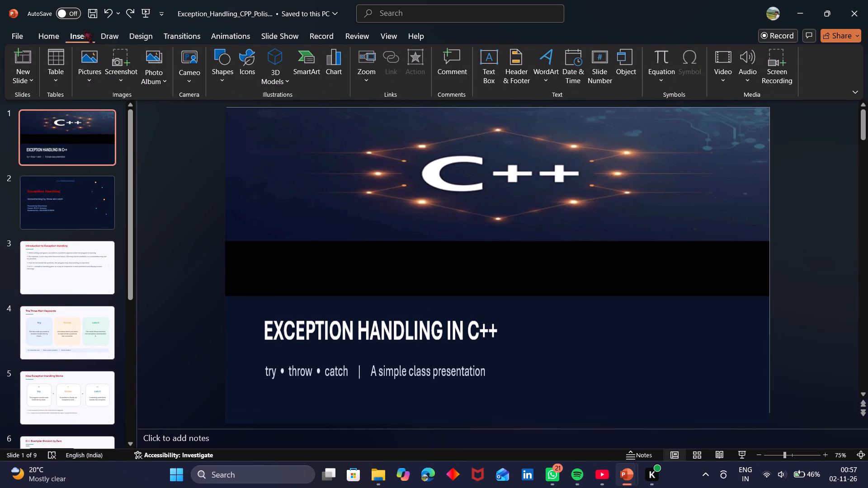
left_click(87, 65)
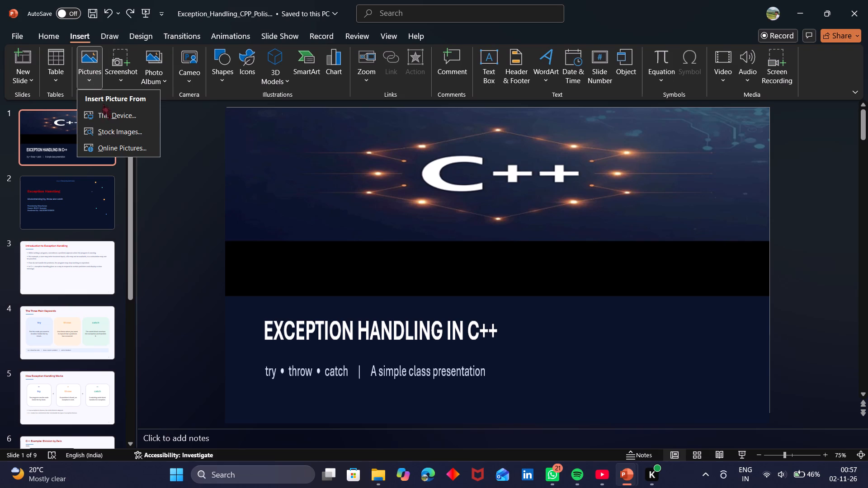
left_click(104, 113)
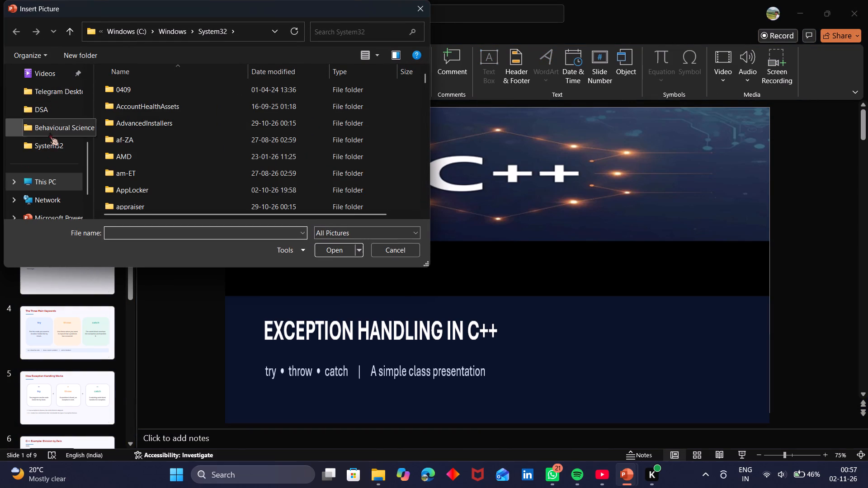
scroll(49, 133, "down", 1)
scroll(49, 133, "up", 4)
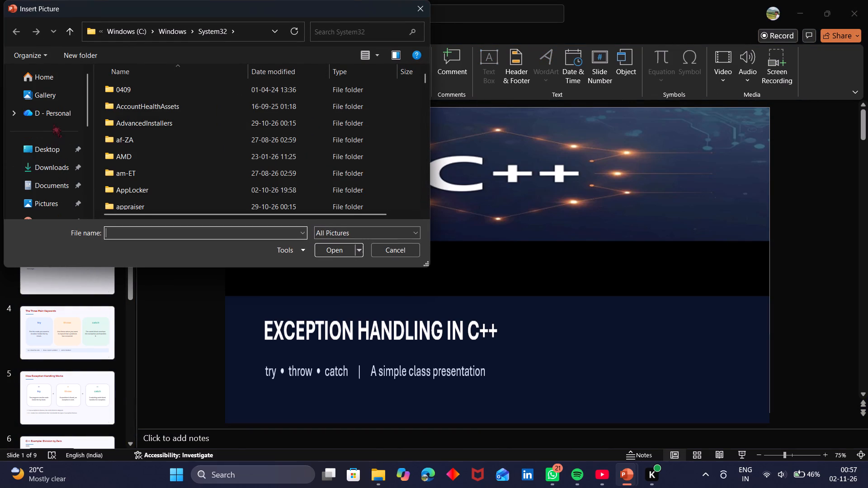
left_click(56, 116)
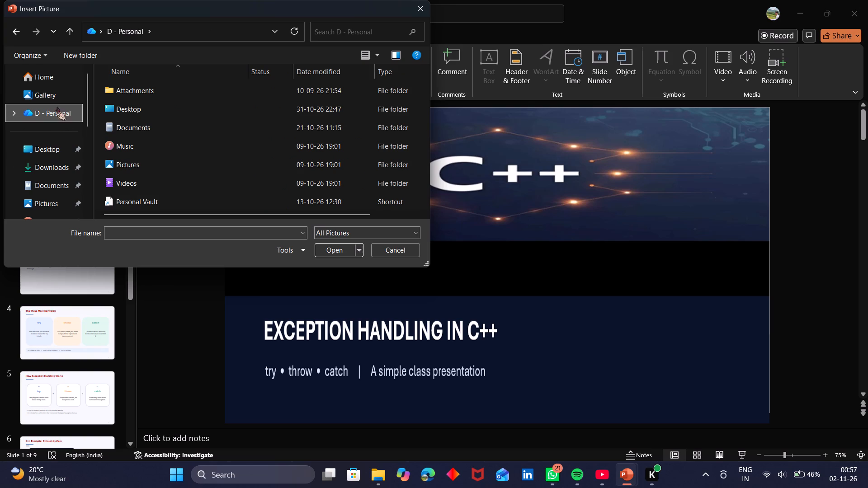
left_click(52, 99)
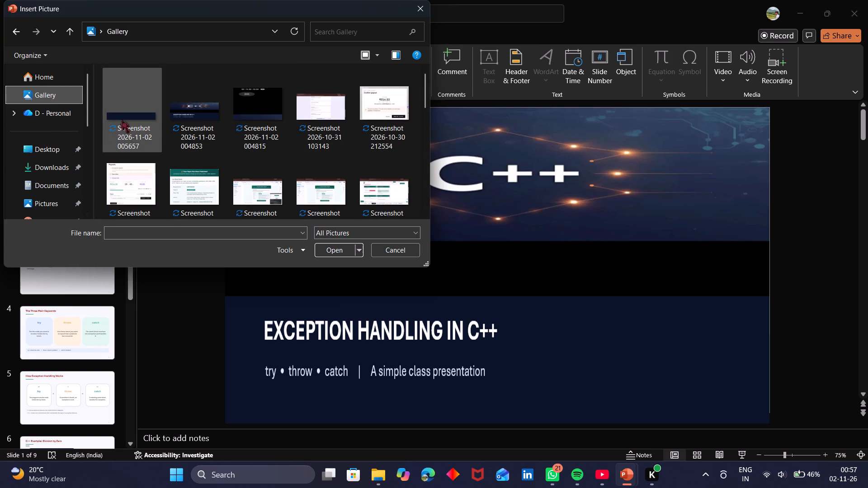
left_click(121, 119)
double_click(121, 119)
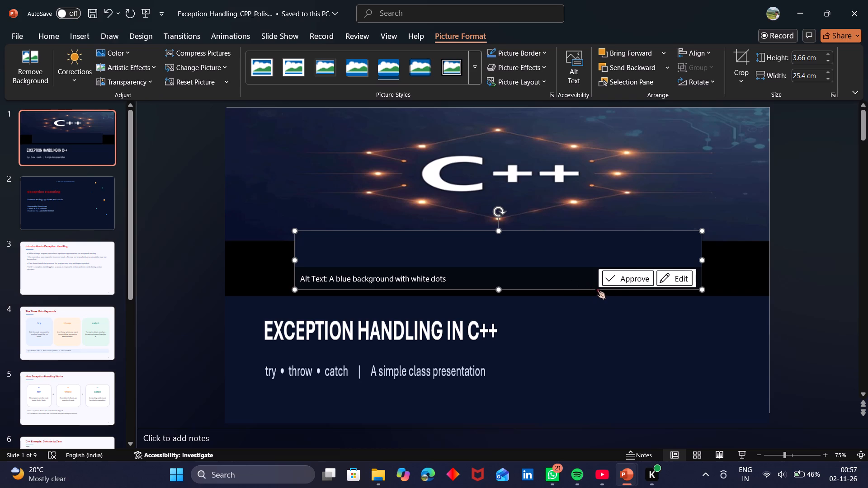
Approve the alt text "A blue background with white dots" for the inserted navy picture and close the alt text settings.
left_click(628, 275)
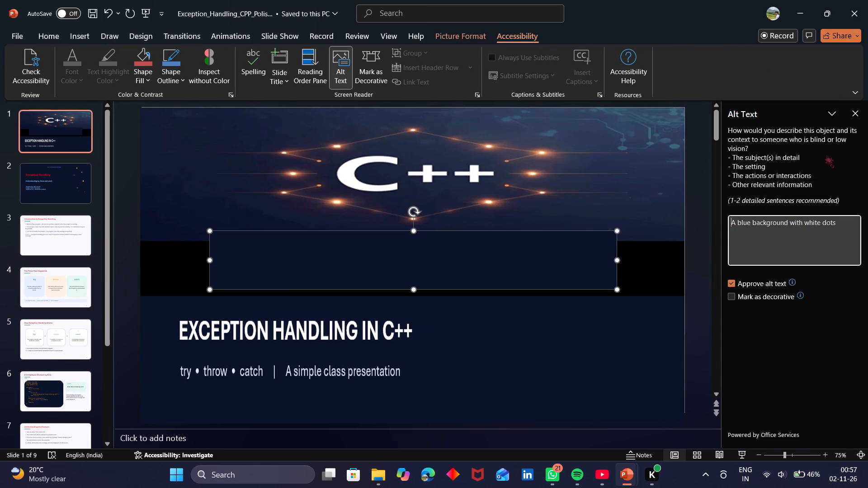
left_click(853, 114)
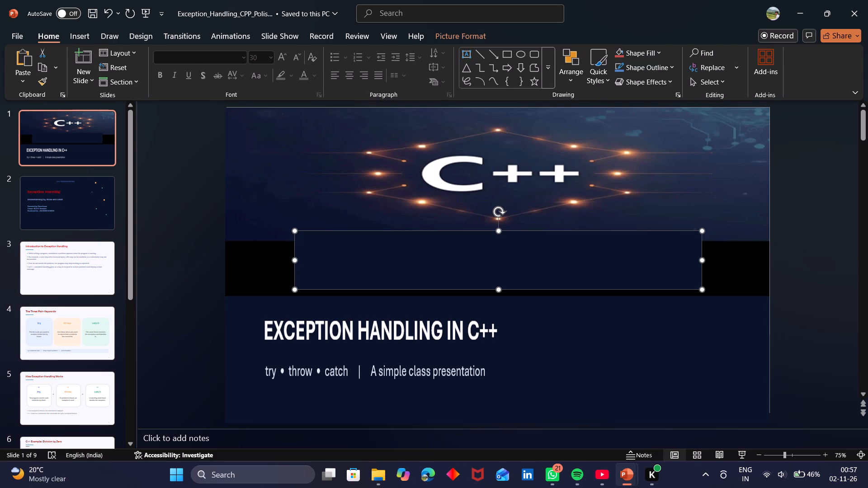
Stretch the navy picture on the cover slide across the full slide width and down to cover the black strip.
left_click_drag(702, 232, 703, 238)
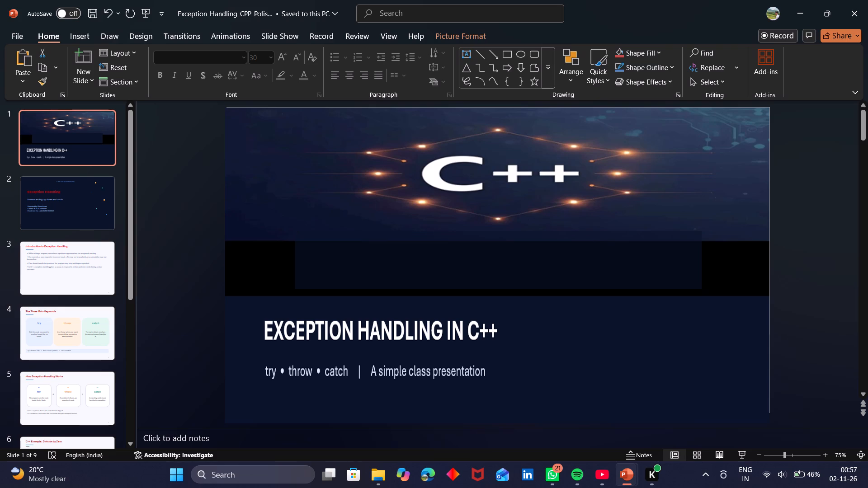
left_click_drag(703, 238, 705, 253)
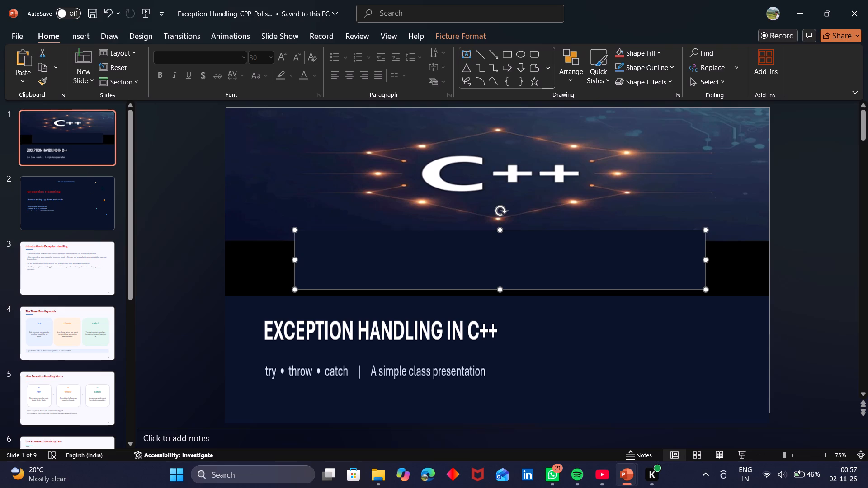
left_click_drag(706, 261, 719, 261)
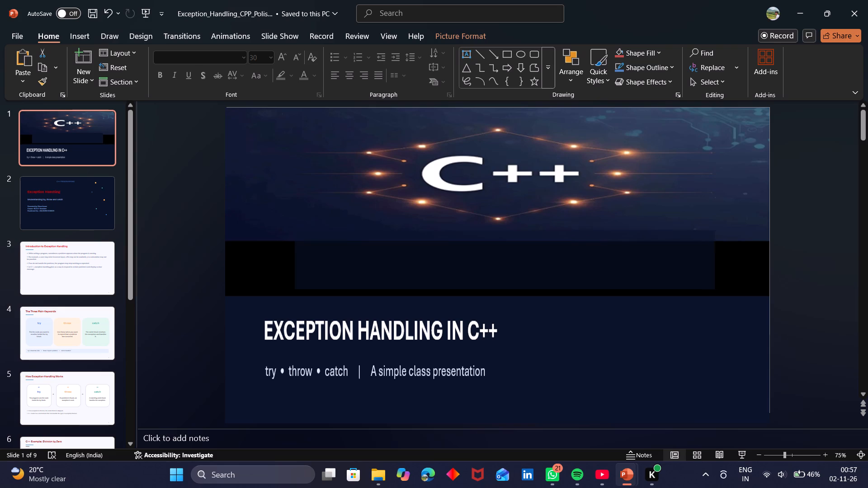
left_click_drag(719, 261, 773, 280)
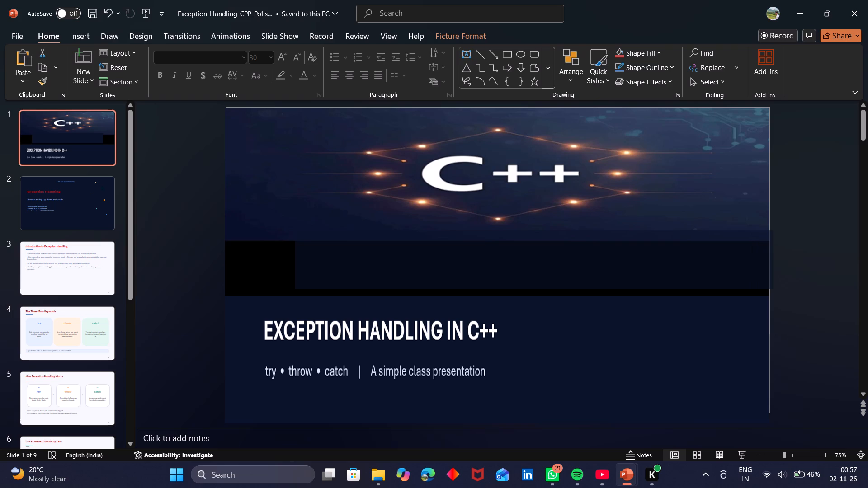
left_click_drag(773, 280, 770, 278)
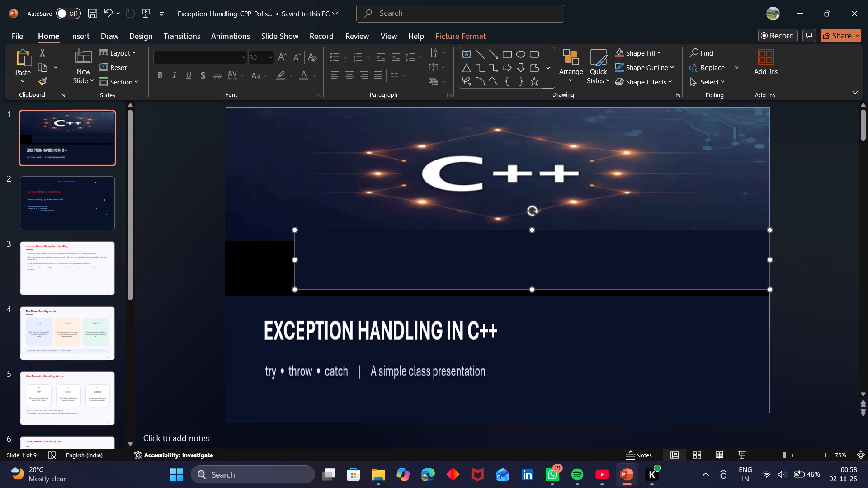
left_click_drag(532, 291, 533, 297)
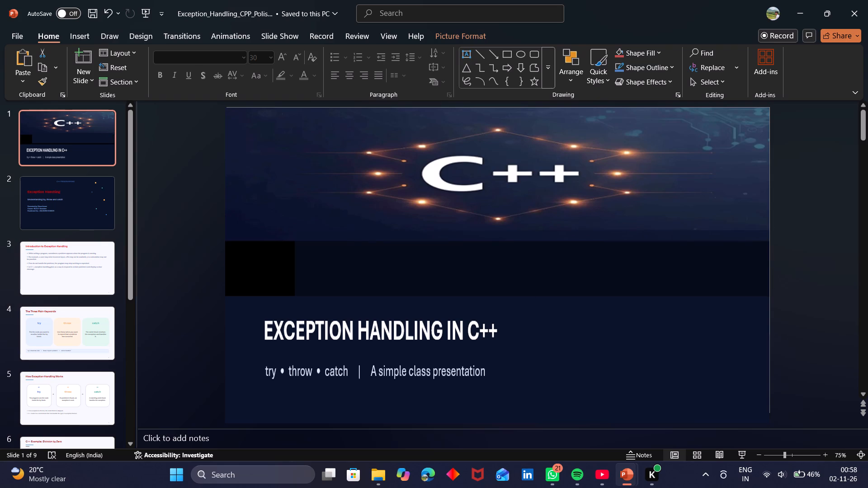
left_click_drag(533, 297, 532, 296)
left_click_drag(293, 266, 232, 264)
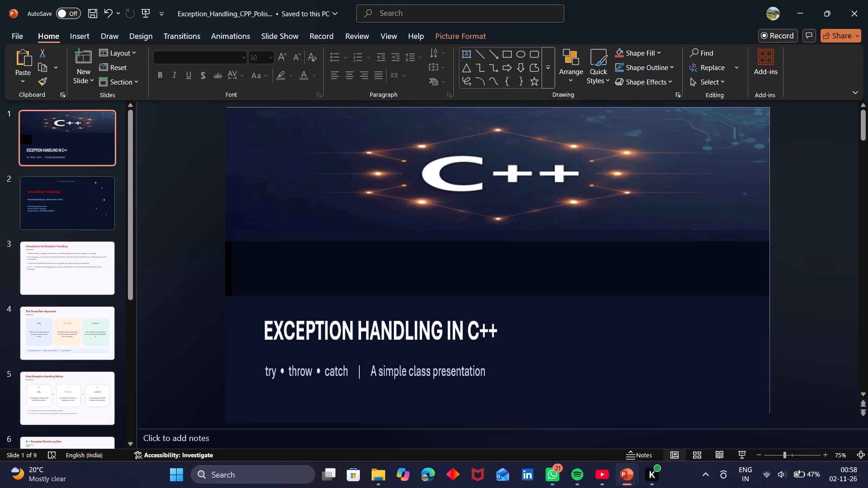
left_click_drag(232, 264, 228, 264)
left_click_drag(228, 264, 225, 263)
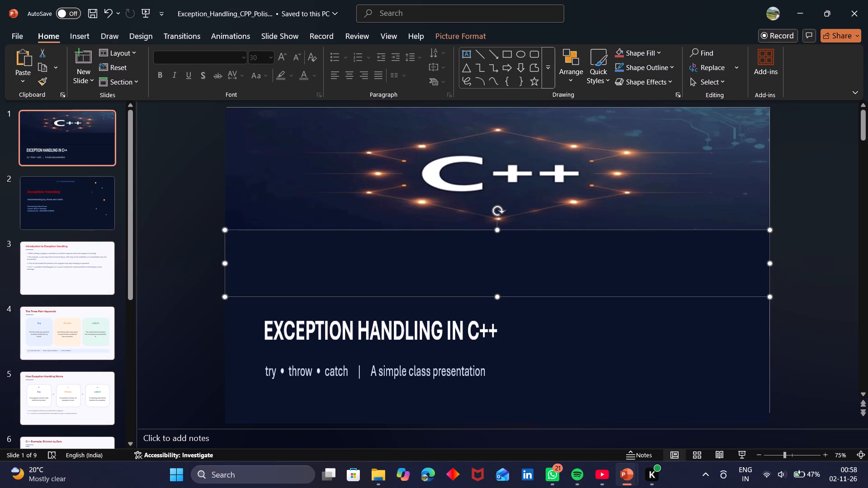
Lower the navy picture's top edge to just above the black strip's upper edge and deselect the pictures.
left_click_drag(499, 231, 500, 236)
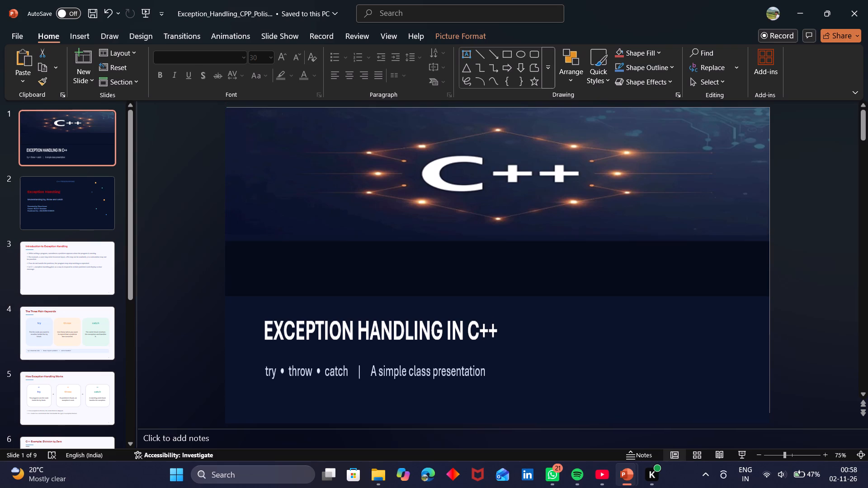
left_click_drag(500, 236, 502, 243)
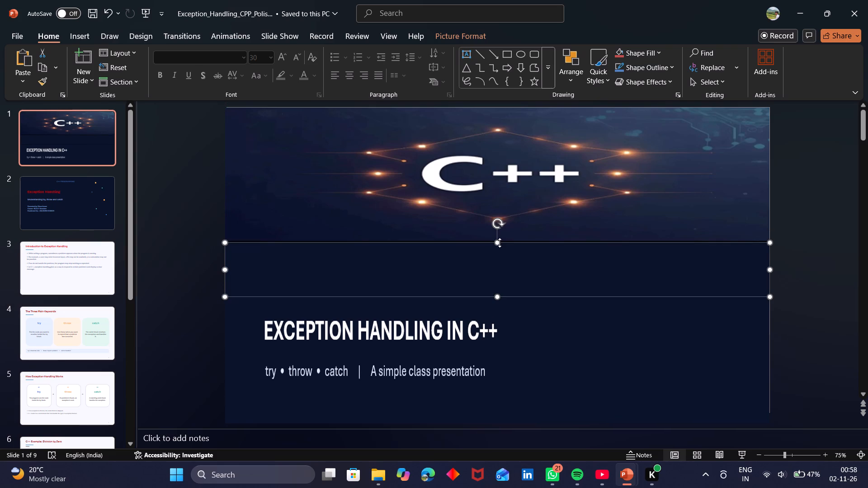
left_click(499, 243)
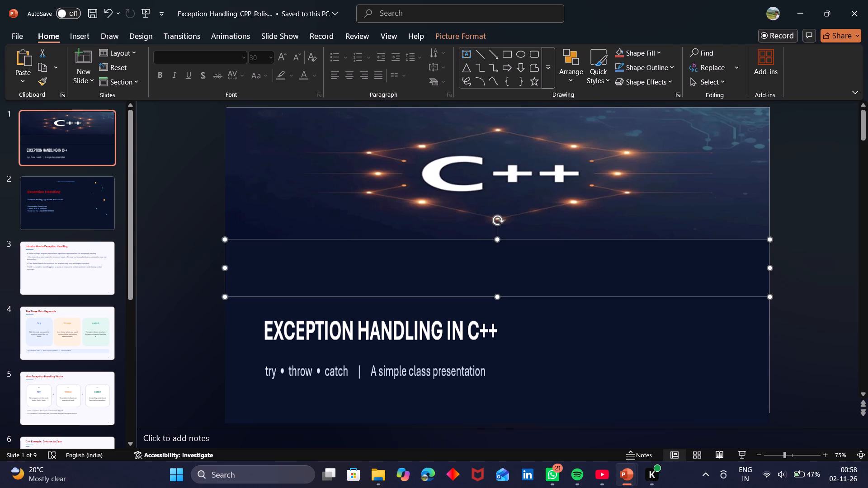
left_click(552, 355)
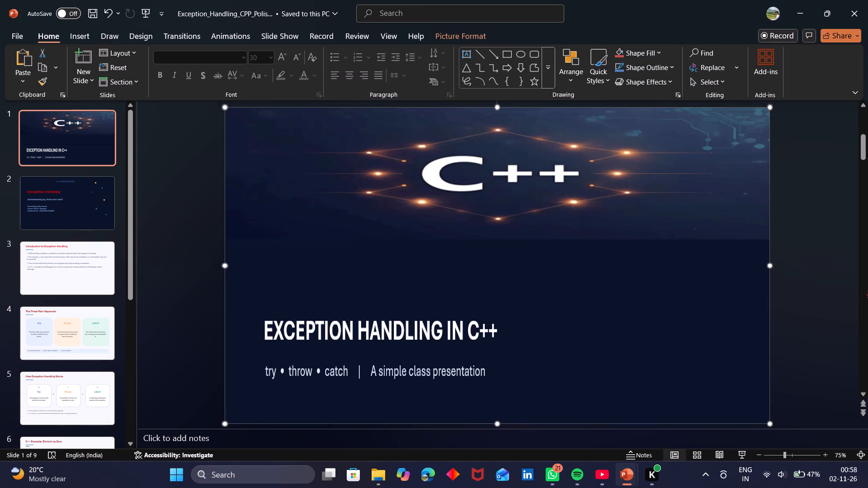
left_click(841, 266)
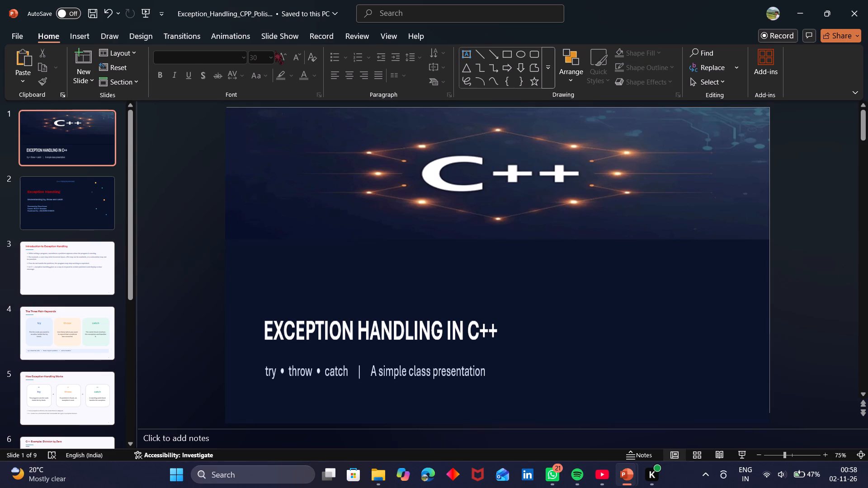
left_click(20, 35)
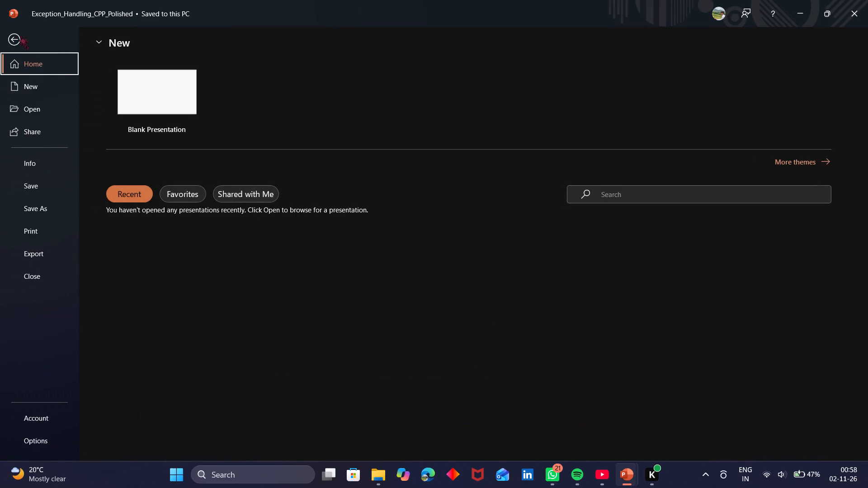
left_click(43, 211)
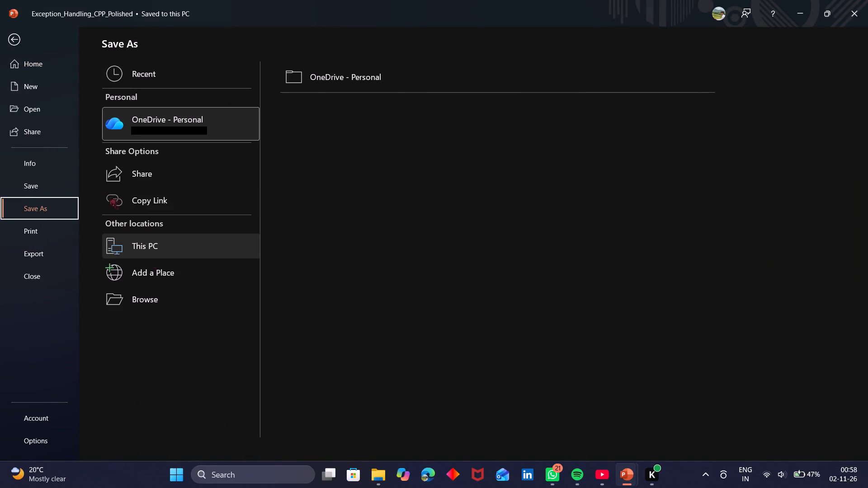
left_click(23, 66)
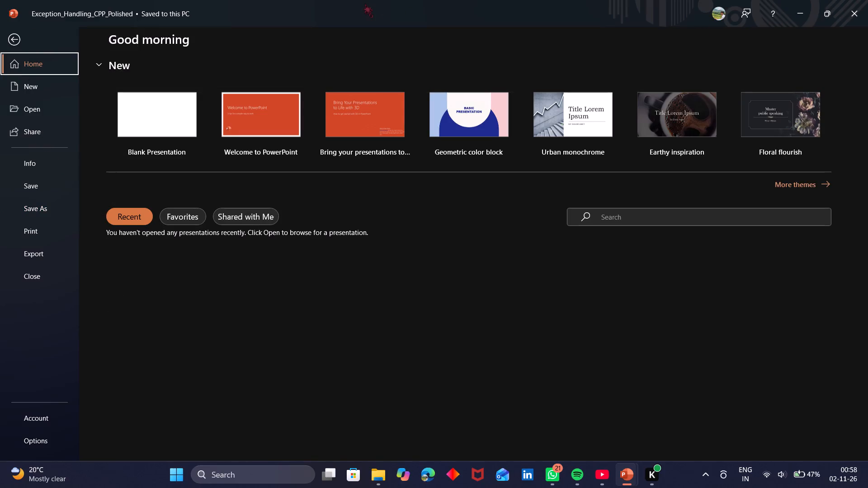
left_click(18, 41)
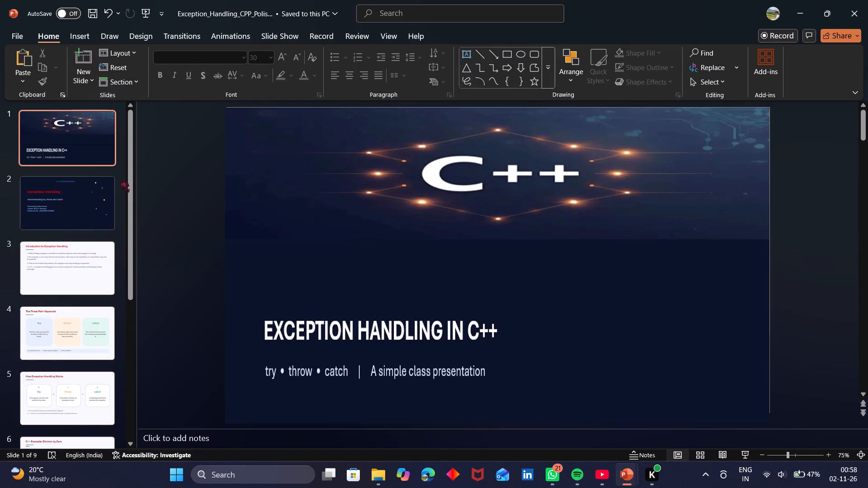
Start saving the presentation as a new file in the Documents folder under This PC.
left_click(24, 38)
left_click(36, 206)
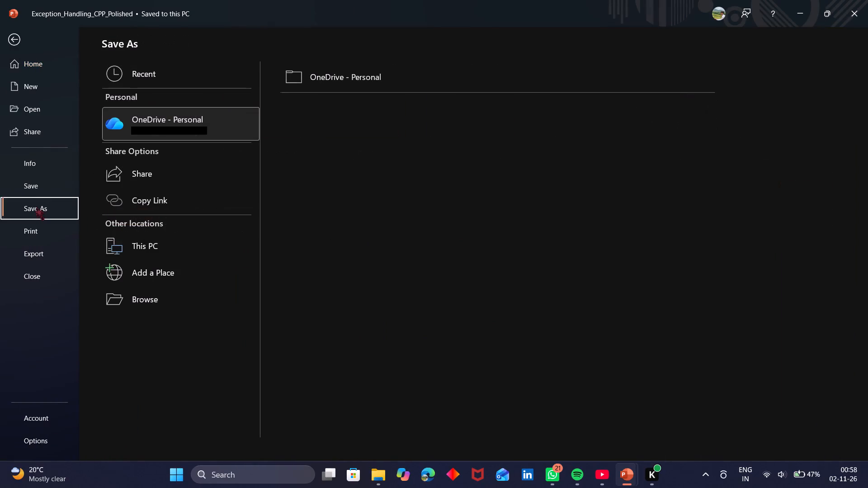
left_click(139, 239)
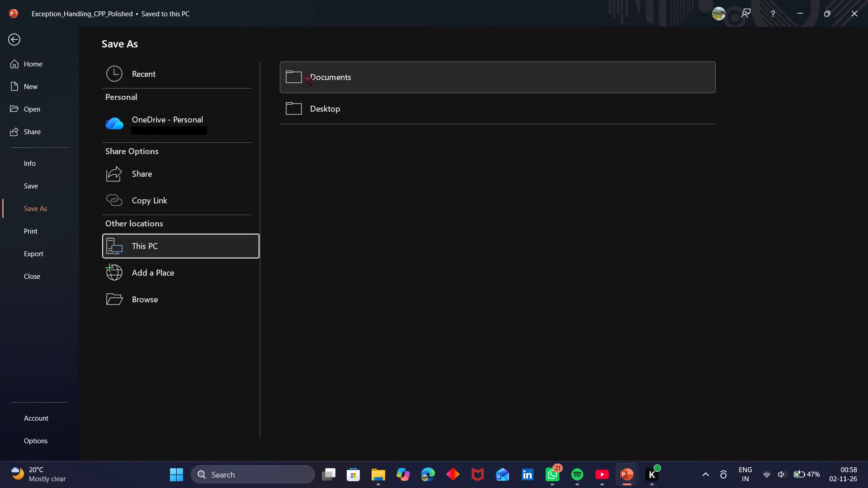
left_click(174, 267)
left_click(169, 244)
double_click(323, 80)
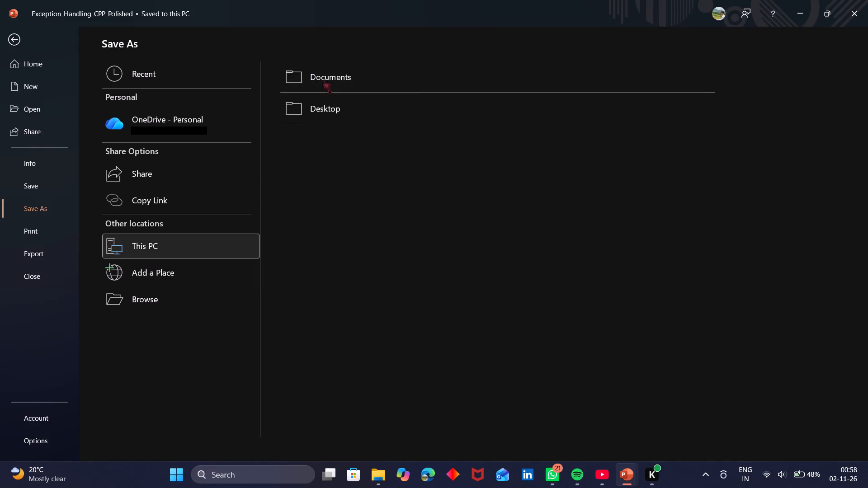
Name the file Exception_Handling_C++ PPT and save it as a PowerPoint Presentation.
left_click(252, 186)
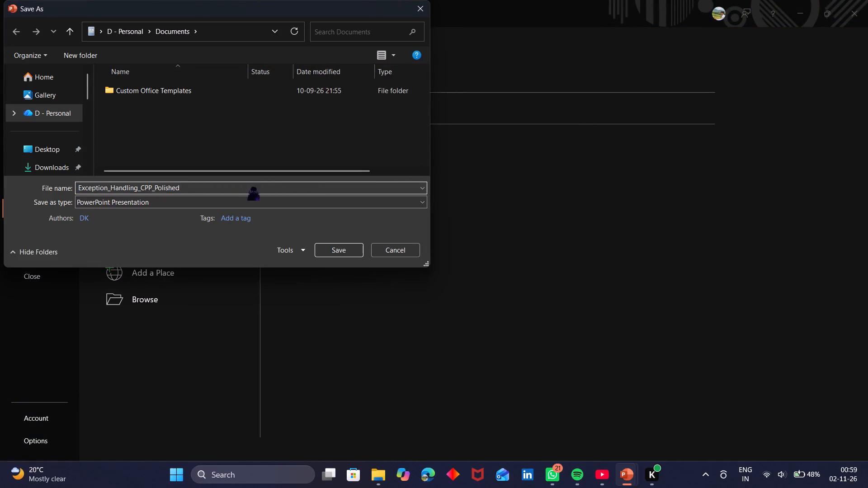
key("BackSpace")
key("BackSpace")
key("BackSpace")
key("BackSpace")
key("BackSpace")
key("BackSpace")
key("BackSpace")
key("BackSpace")
key("BackSpace")
key("BackSpace")
key("BackSpace")
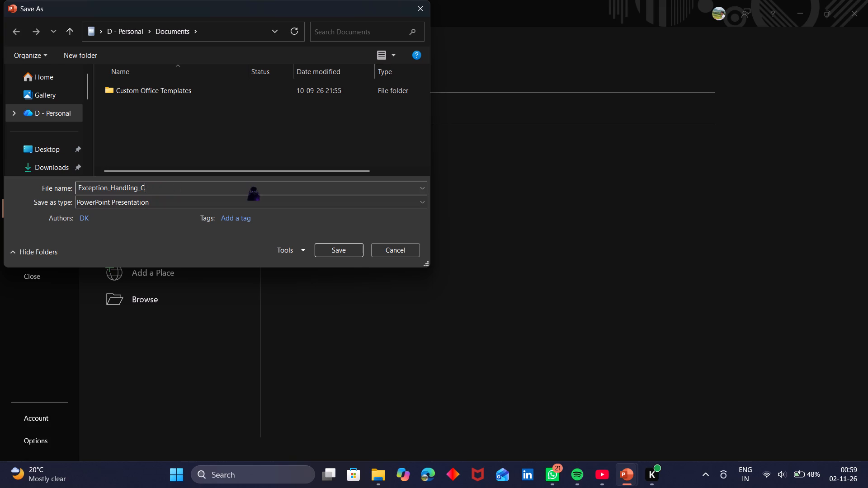
key("BackSpace")
key("BackSpace")
key("space")
type("PP")
key("shift+t")
key("Left")
key("Left")
key("Left")
key("Left")
key("shift+underscore")
key("shift+c")
type("++")
key("Return")
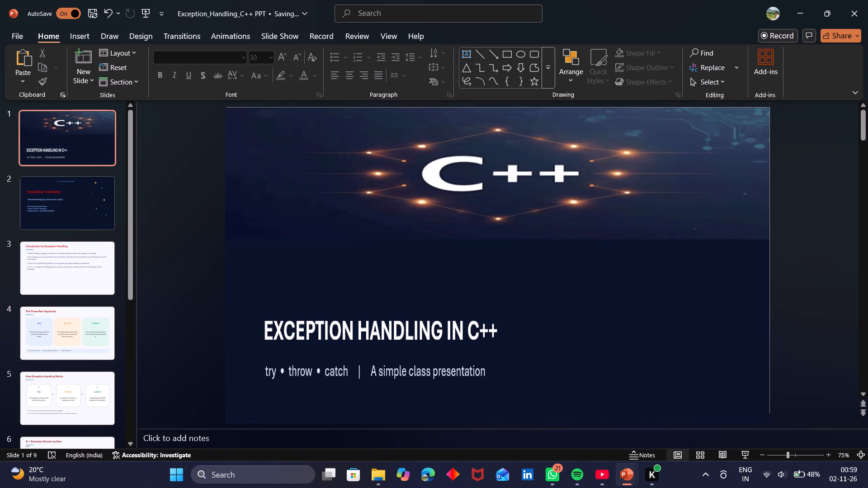